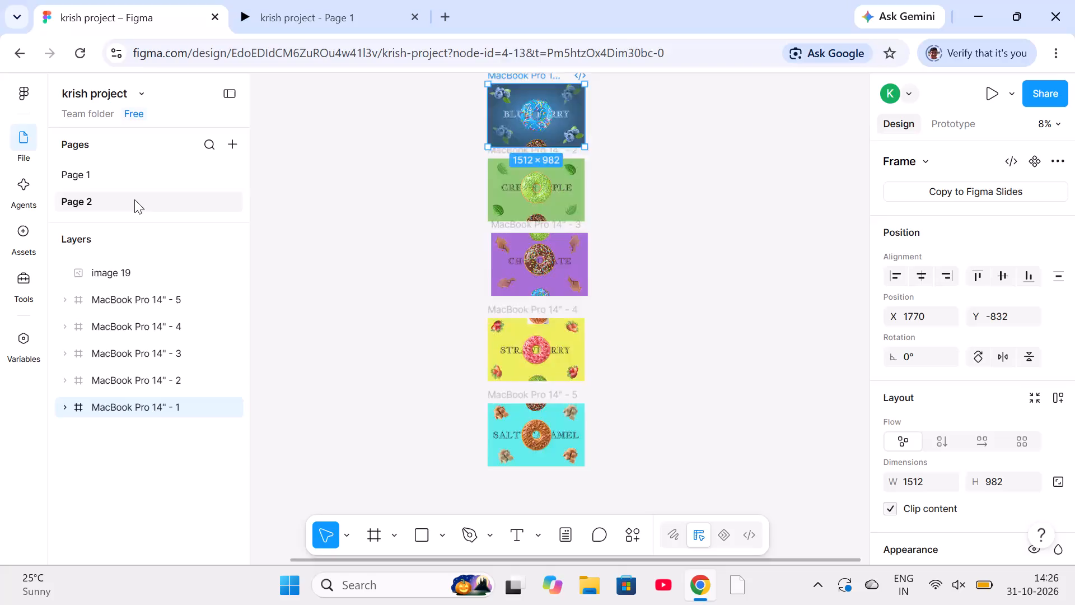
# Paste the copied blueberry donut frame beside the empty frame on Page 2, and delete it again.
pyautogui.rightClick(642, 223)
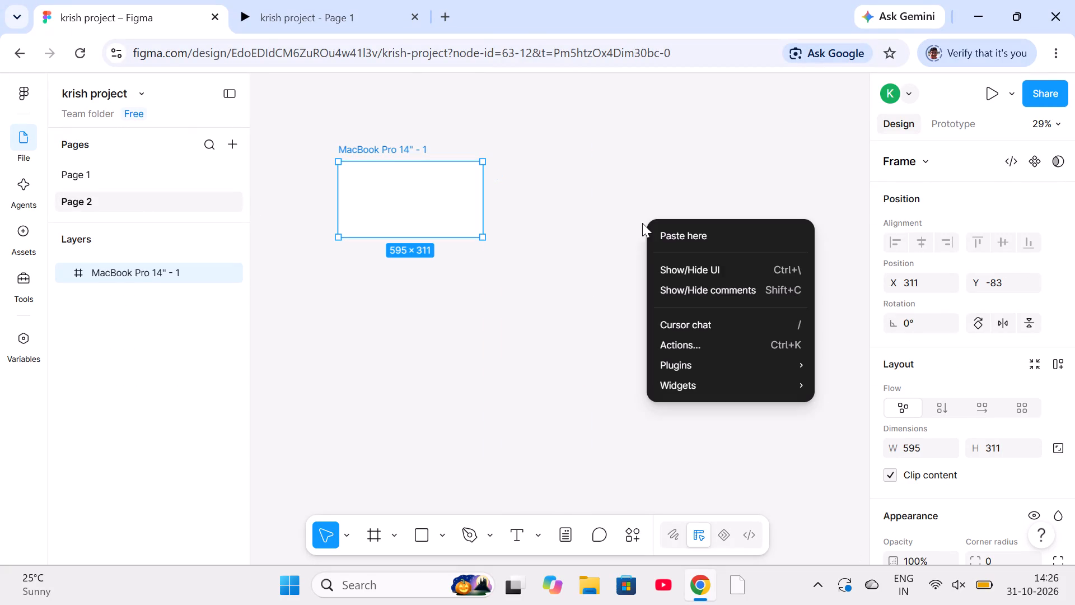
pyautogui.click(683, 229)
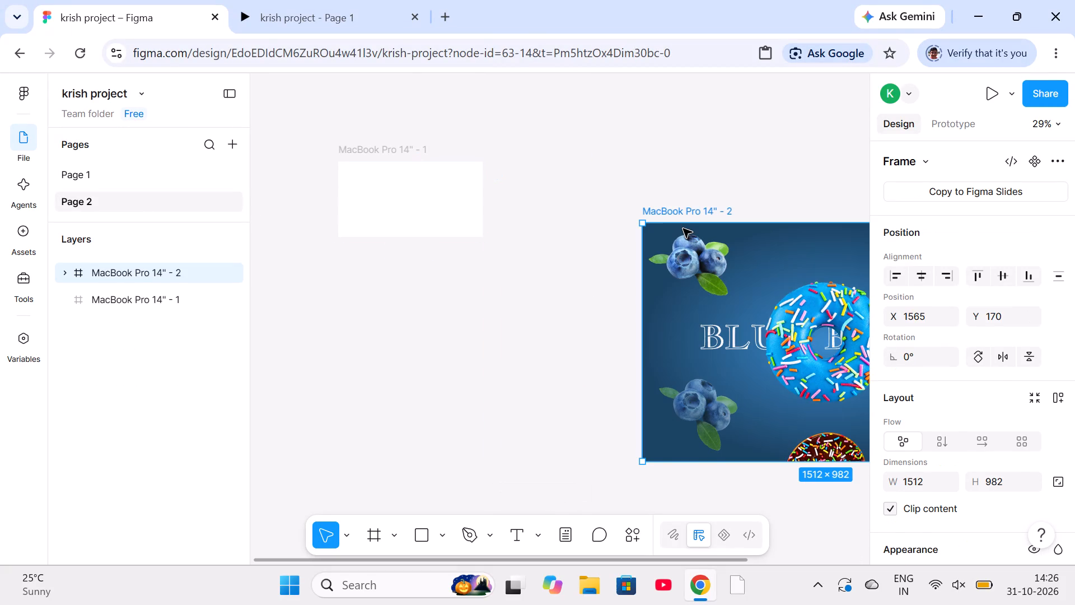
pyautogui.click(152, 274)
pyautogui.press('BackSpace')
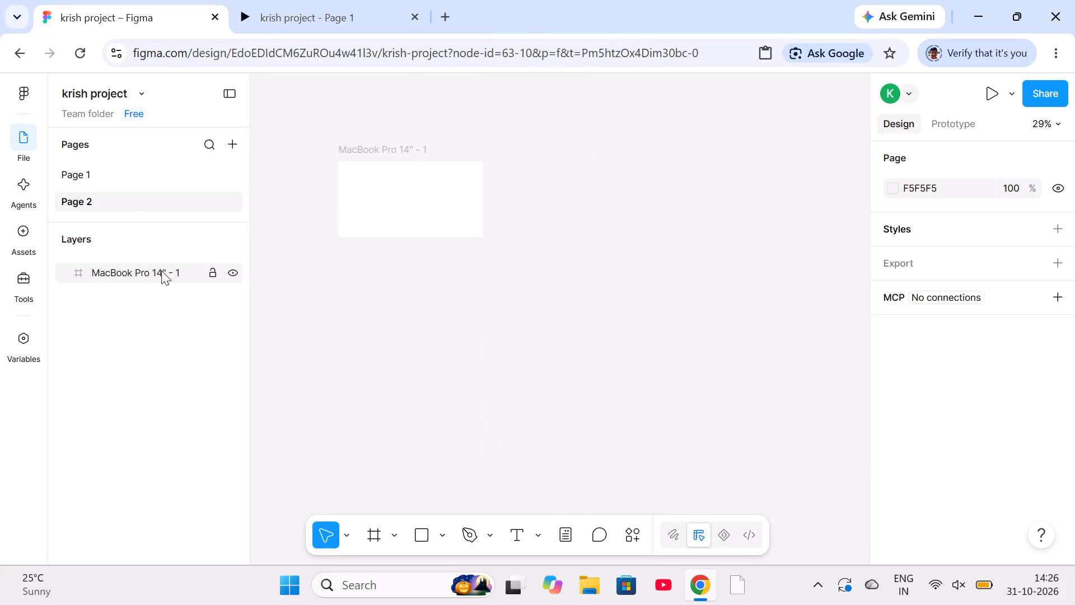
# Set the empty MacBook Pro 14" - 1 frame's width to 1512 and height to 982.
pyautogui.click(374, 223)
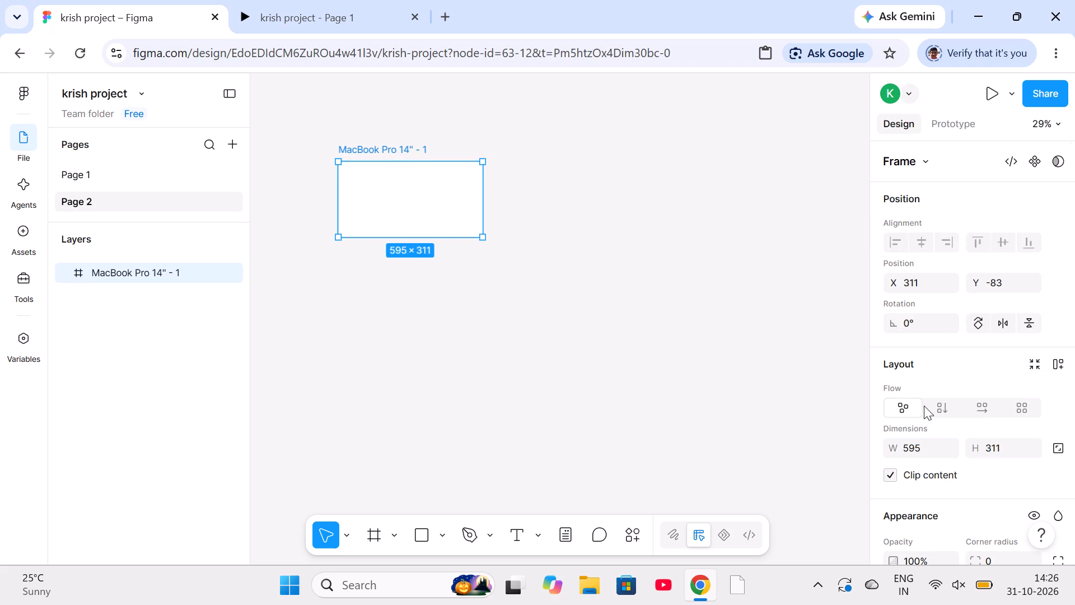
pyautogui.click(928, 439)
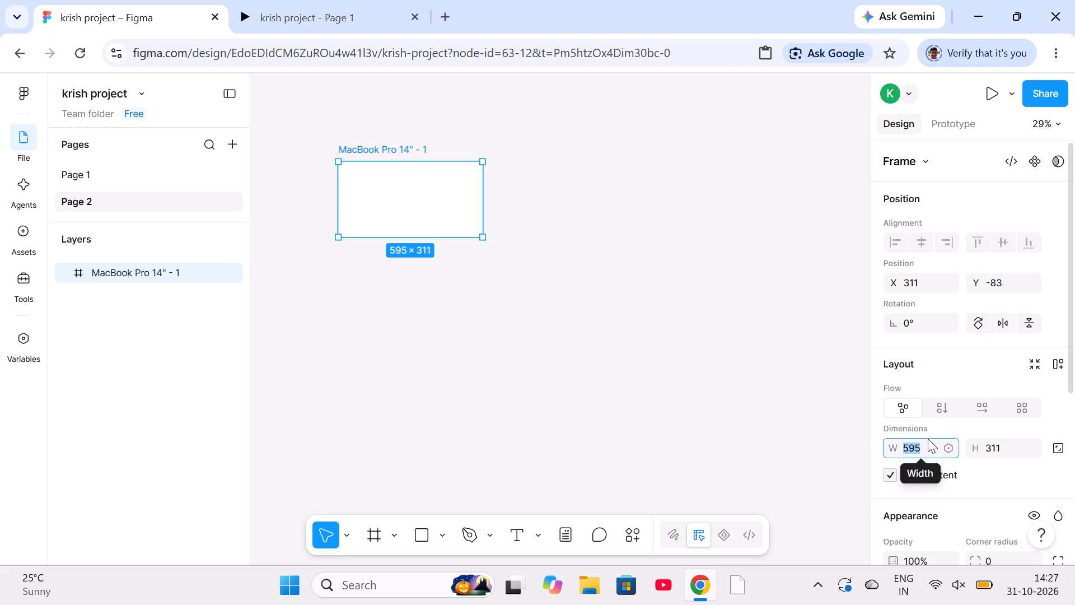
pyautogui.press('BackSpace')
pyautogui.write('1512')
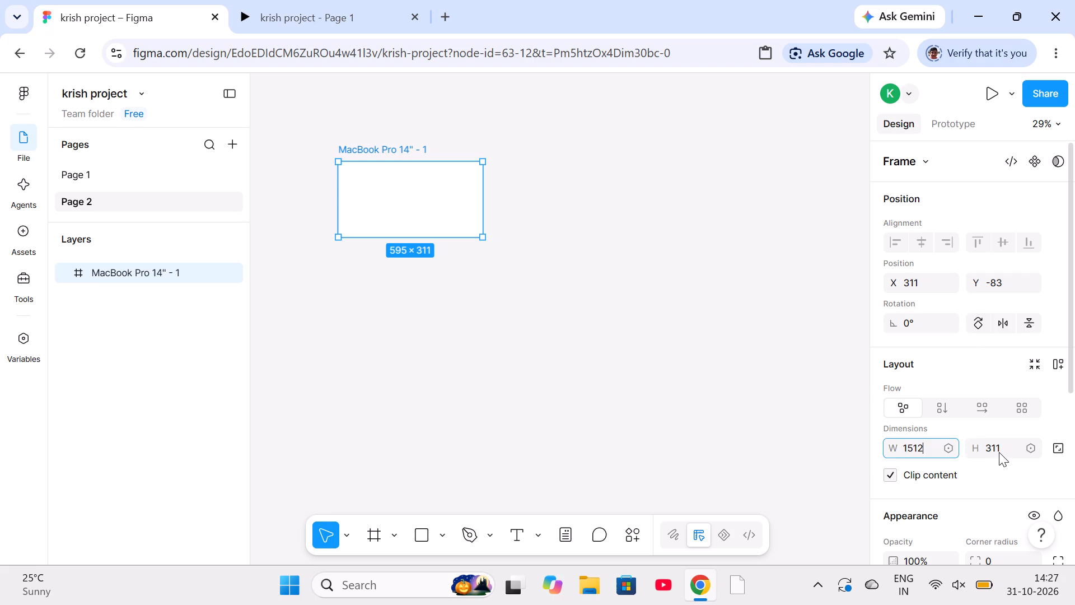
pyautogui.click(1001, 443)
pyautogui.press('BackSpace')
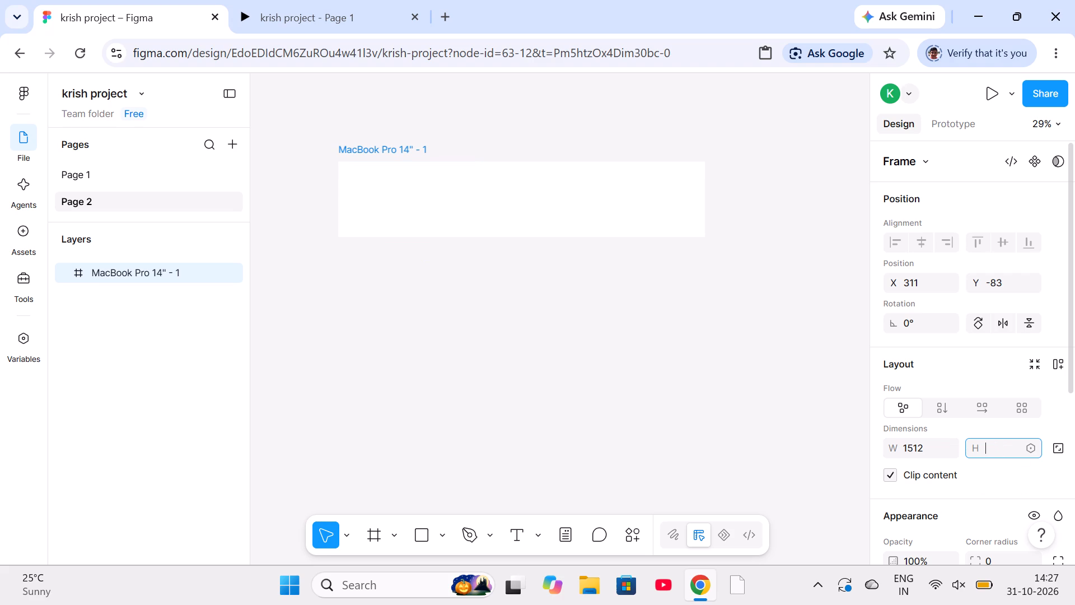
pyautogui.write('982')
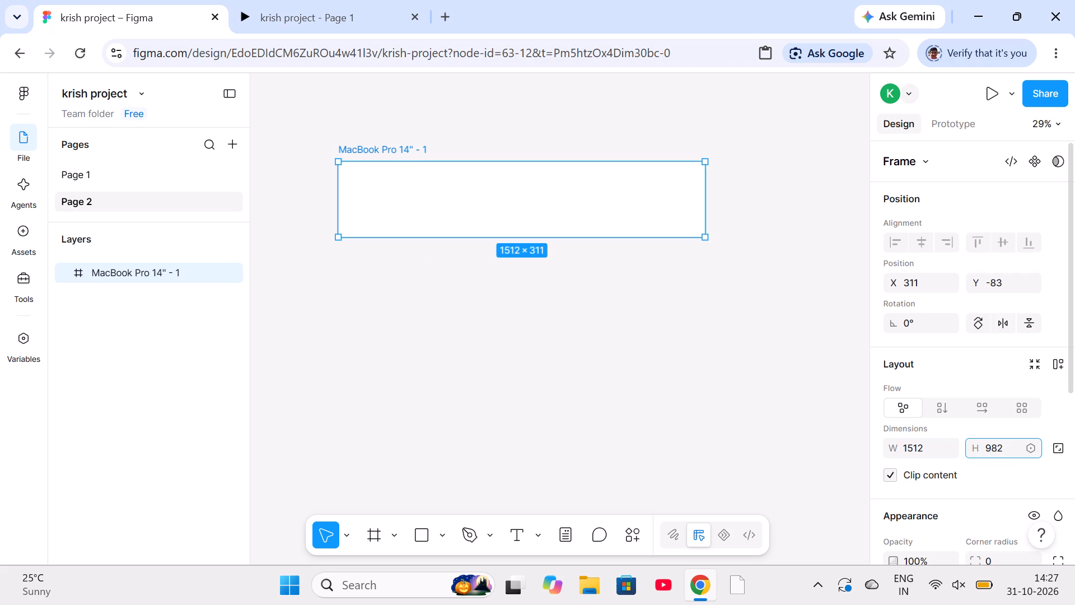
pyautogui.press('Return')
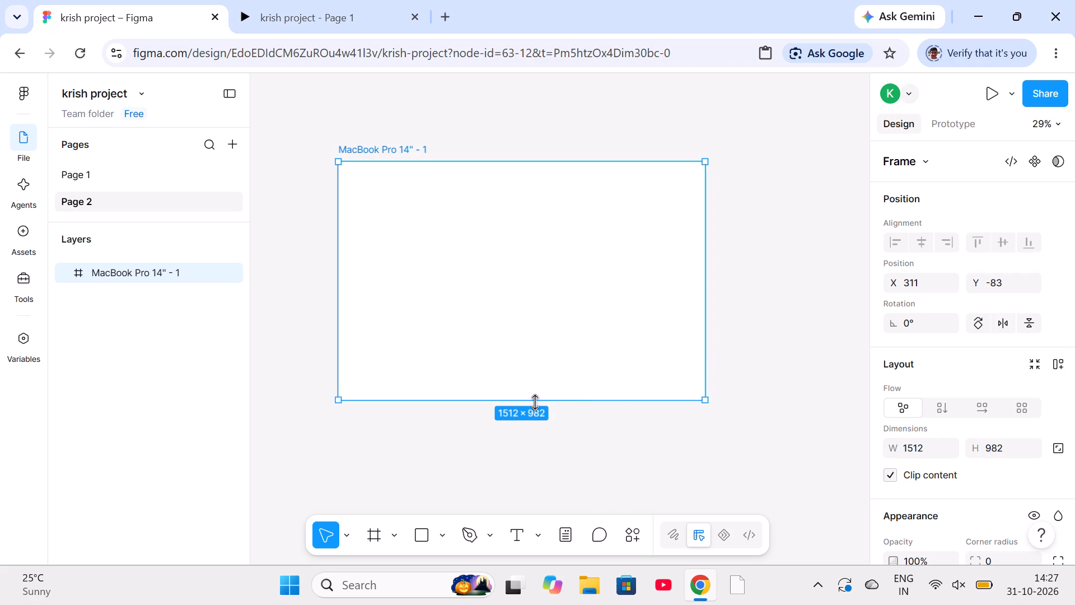
# Shrink the empty frame freehand to about 818 × 395.
pyautogui.moveTo(533, 396); pyautogui.dragTo(530, 372)
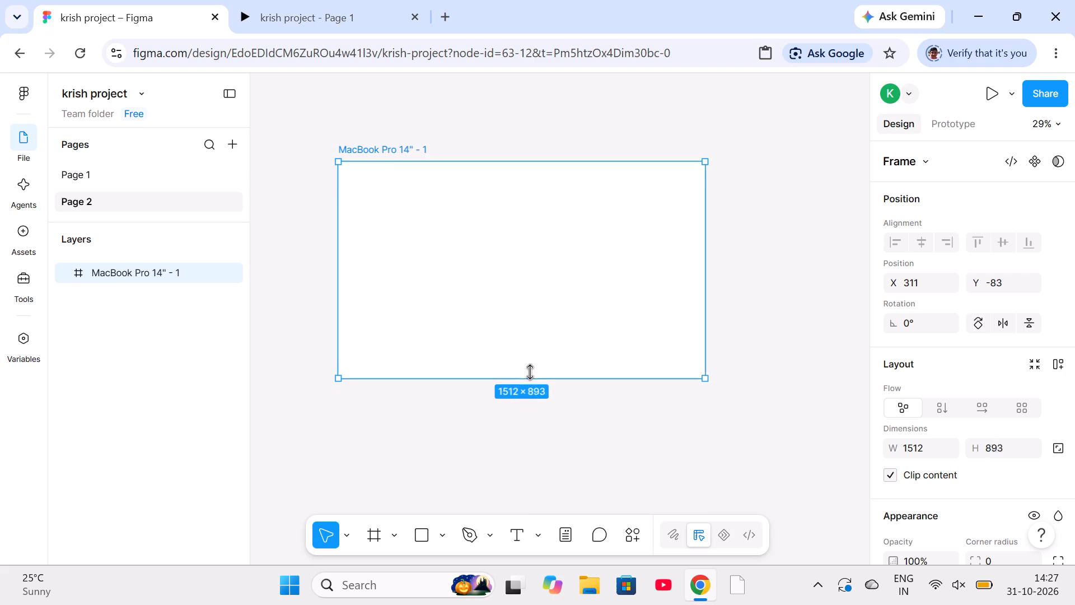
pyautogui.moveTo(530, 372); pyautogui.dragTo(526, 287)
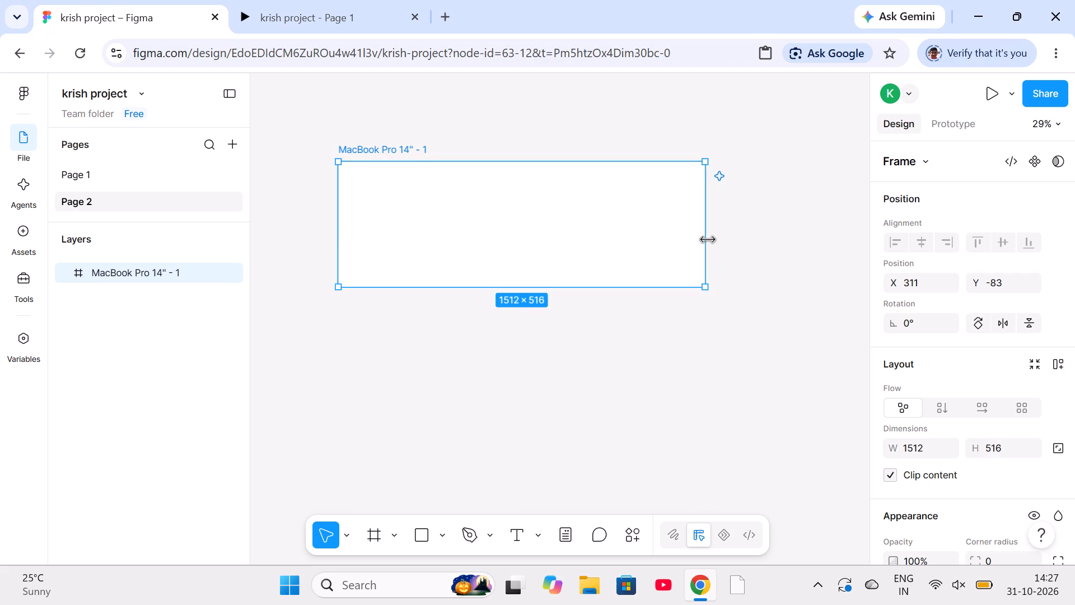
pyautogui.moveTo(708, 240); pyautogui.dragTo(562, 231)
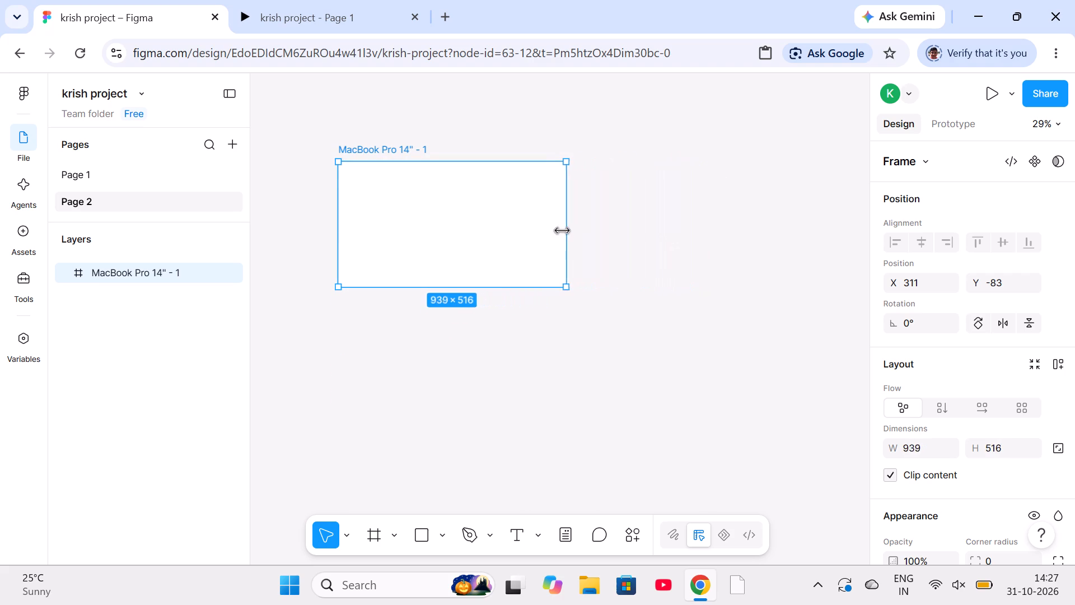
pyautogui.moveTo(562, 231); pyautogui.dragTo(536, 229)
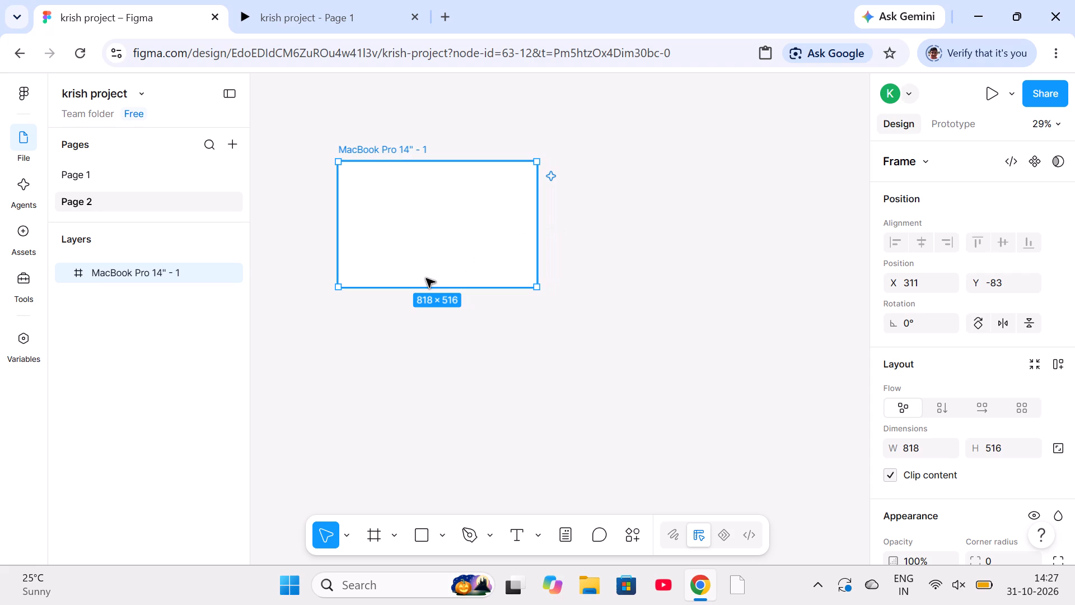
pyautogui.moveTo(432, 287); pyautogui.dragTo(432, 286)
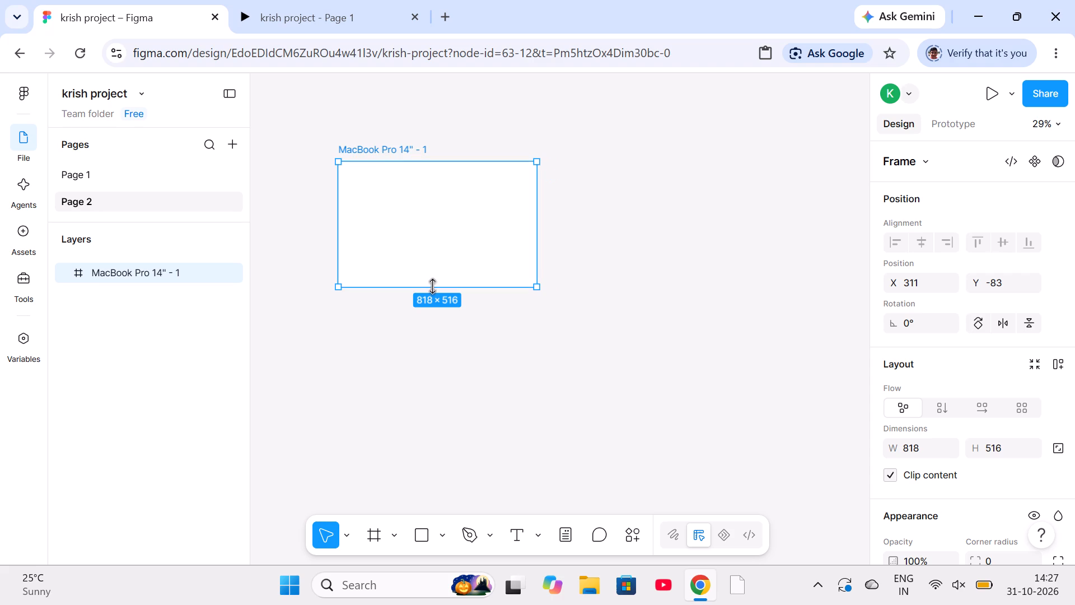
pyautogui.moveTo(432, 286); pyautogui.dragTo(432, 257)
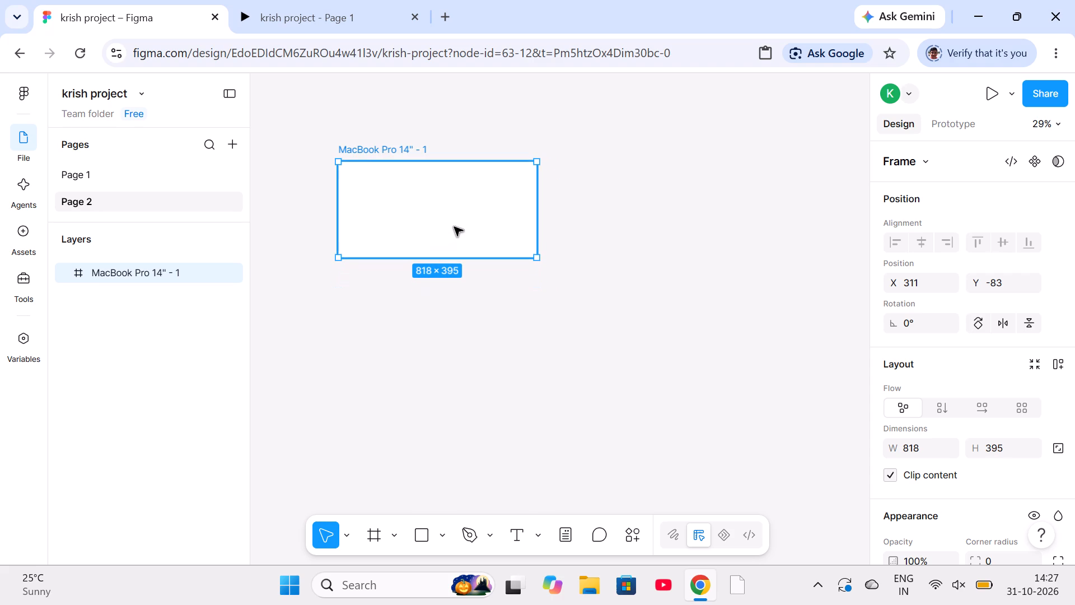
# Move the resized empty frame to about X 630, Y -374 on the canvas.
pyautogui.moveTo(455, 216); pyautogui.dragTo(515, 159)
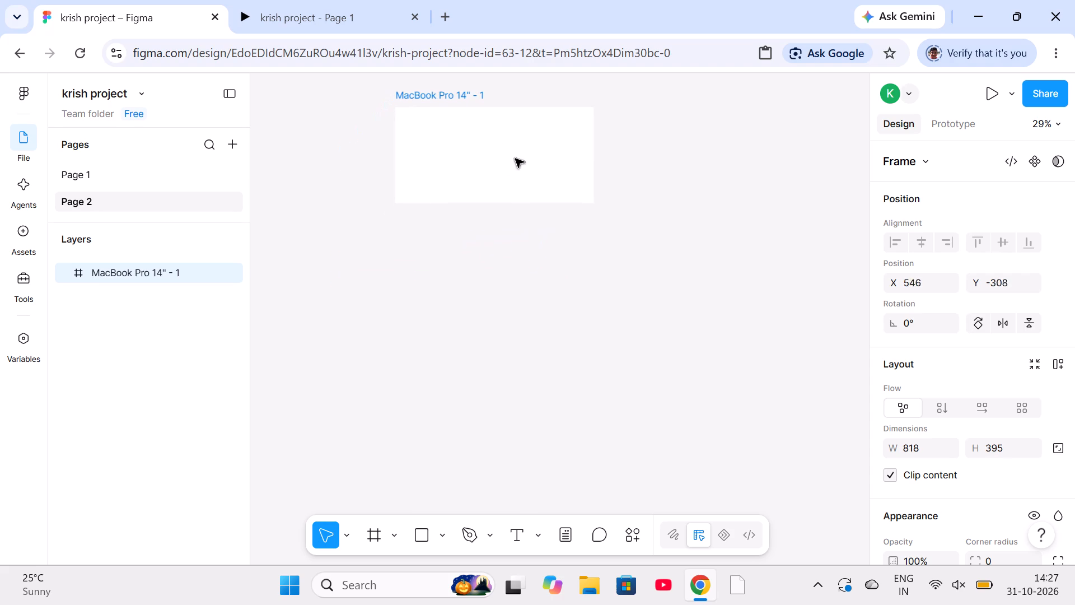
pyautogui.moveTo(515, 159); pyautogui.dragTo(531, 146)
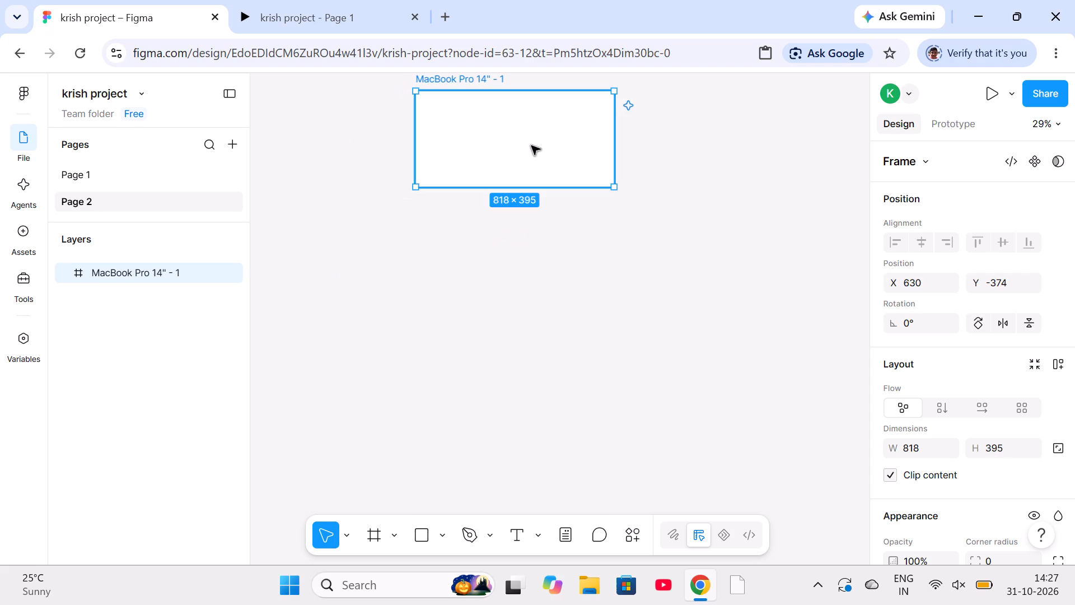
# Copy the empty frame and paste a duplicate directly below it, left-aligned at about X 630, Y 135.
pyautogui.rightClick(531, 146)
pyautogui.click(557, 140)
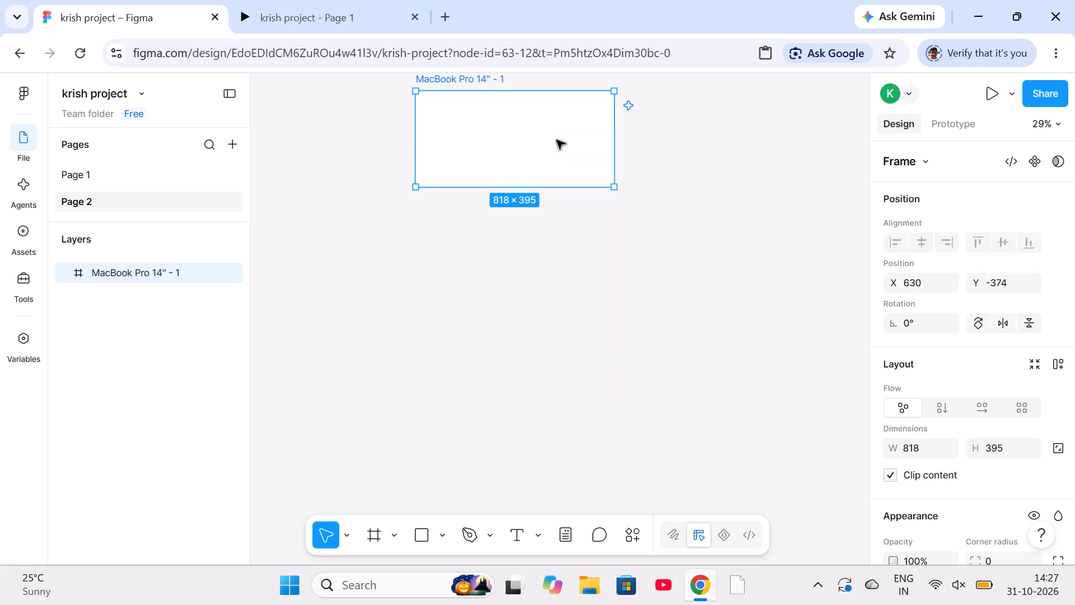
pyautogui.rightClick(499, 255)
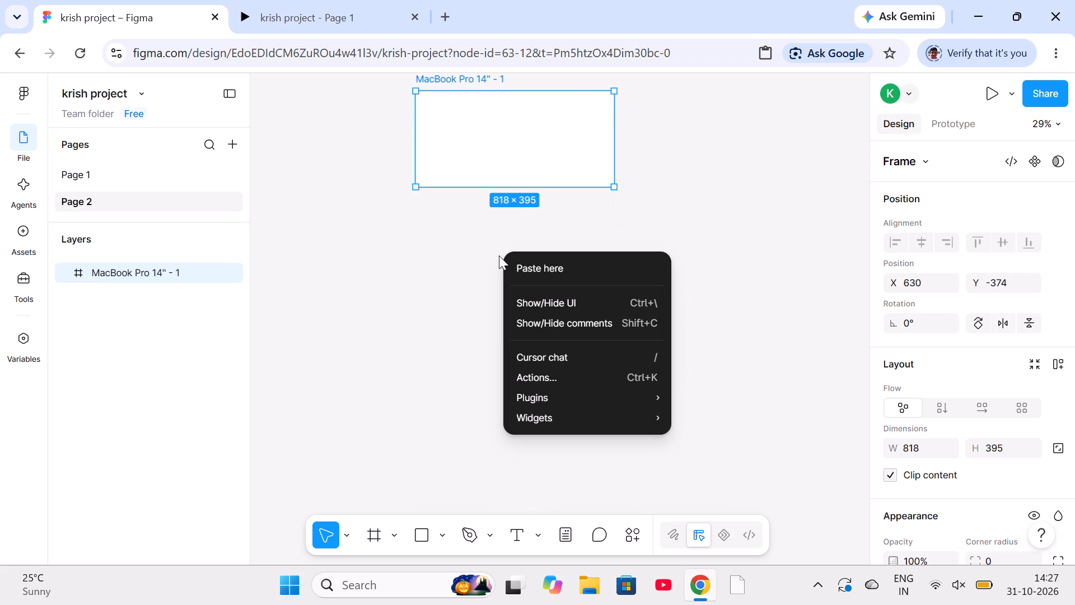
pyautogui.click(525, 266)
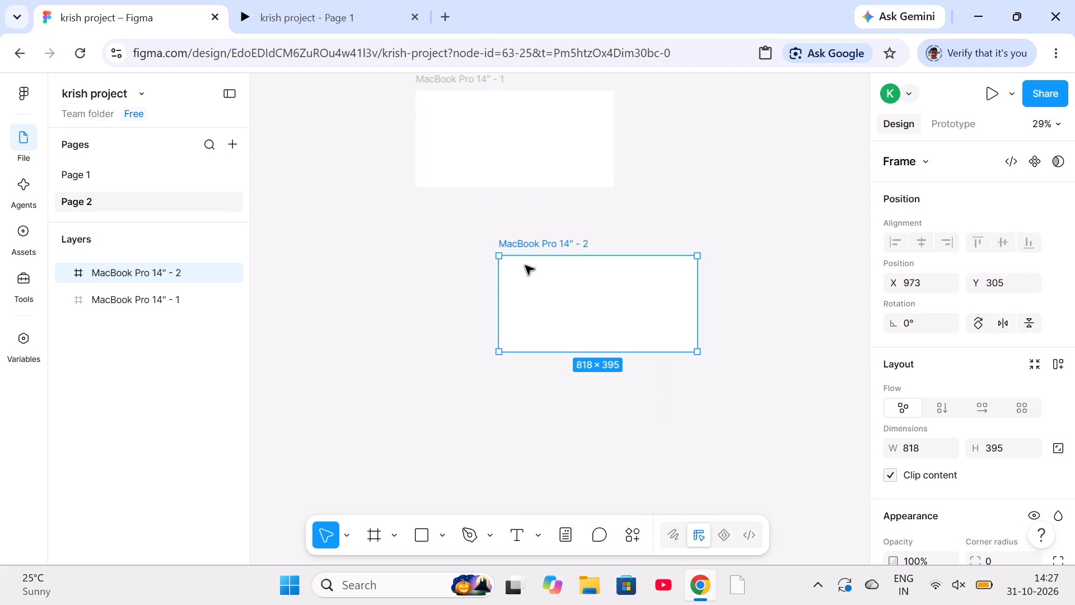
pyautogui.moveTo(525, 266); pyautogui.dragTo(469, 233)
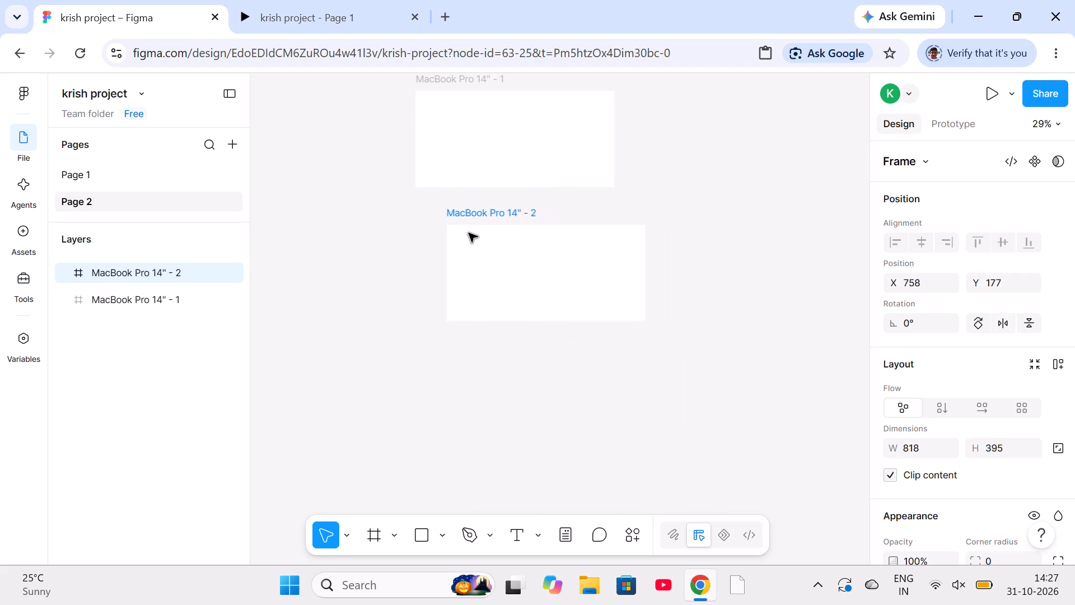
pyautogui.moveTo(469, 233); pyautogui.dragTo(442, 224)
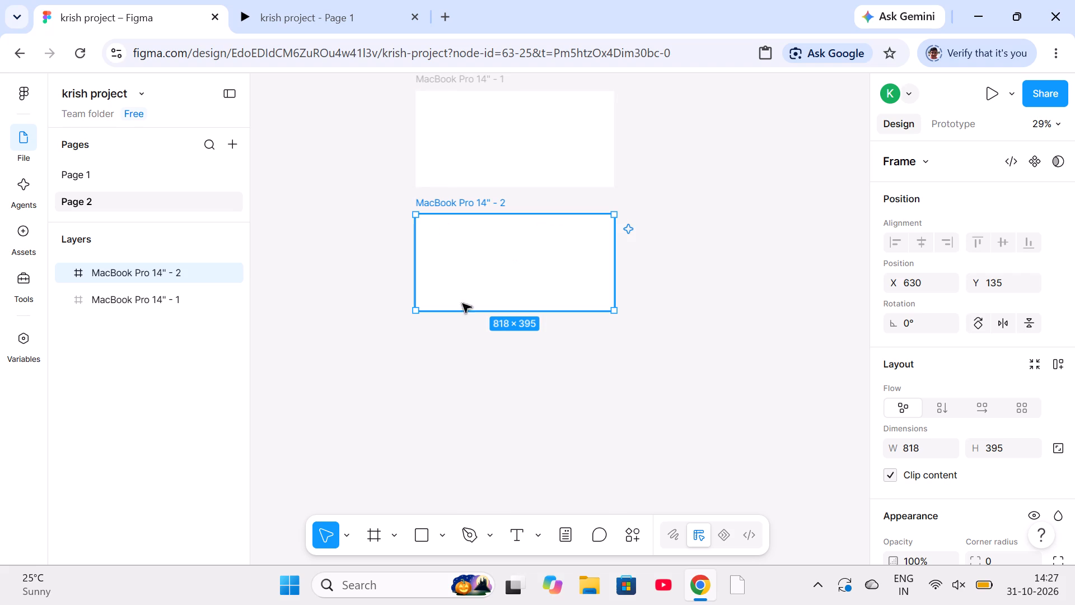
# Paste a third copy of the frame and align it below the second at about X 630, Y 644.
pyautogui.rightClick(504, 387)
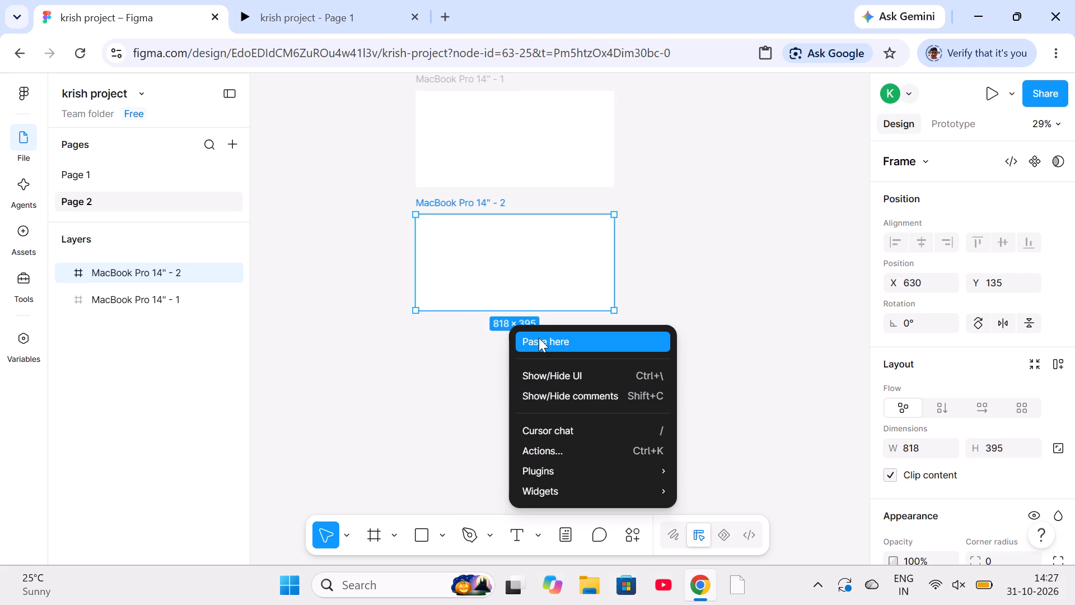
pyautogui.click(539, 338)
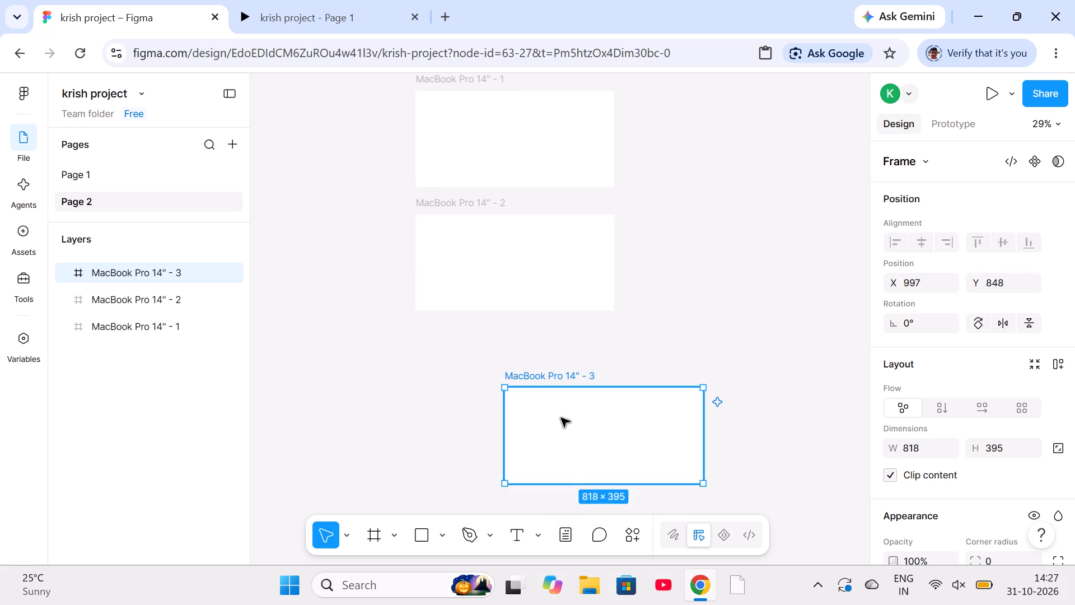
pyautogui.moveTo(561, 418); pyautogui.dragTo(474, 366)
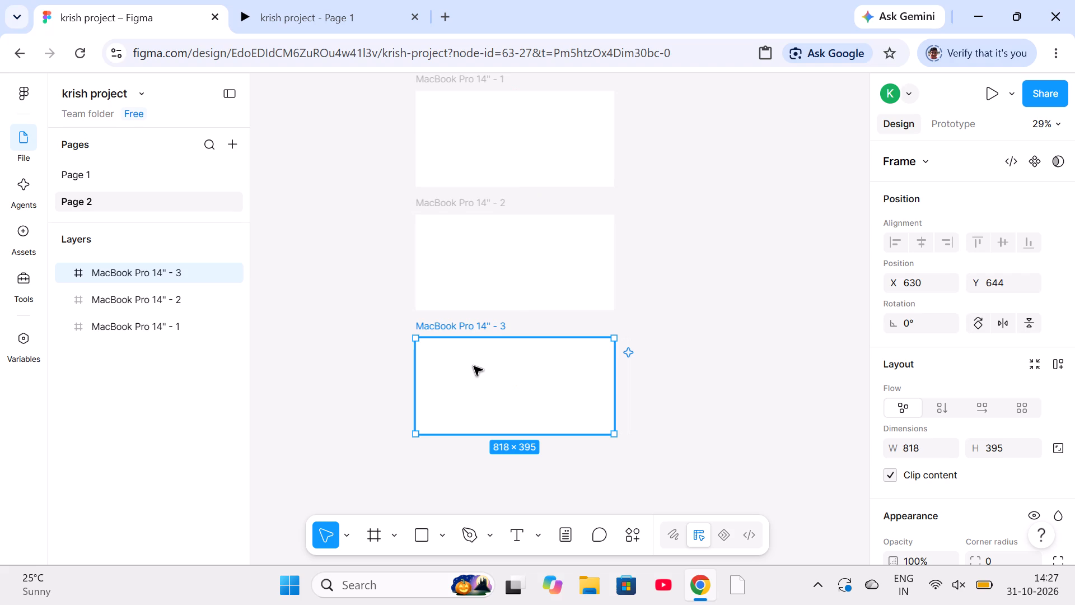
pyautogui.click(694, 427)
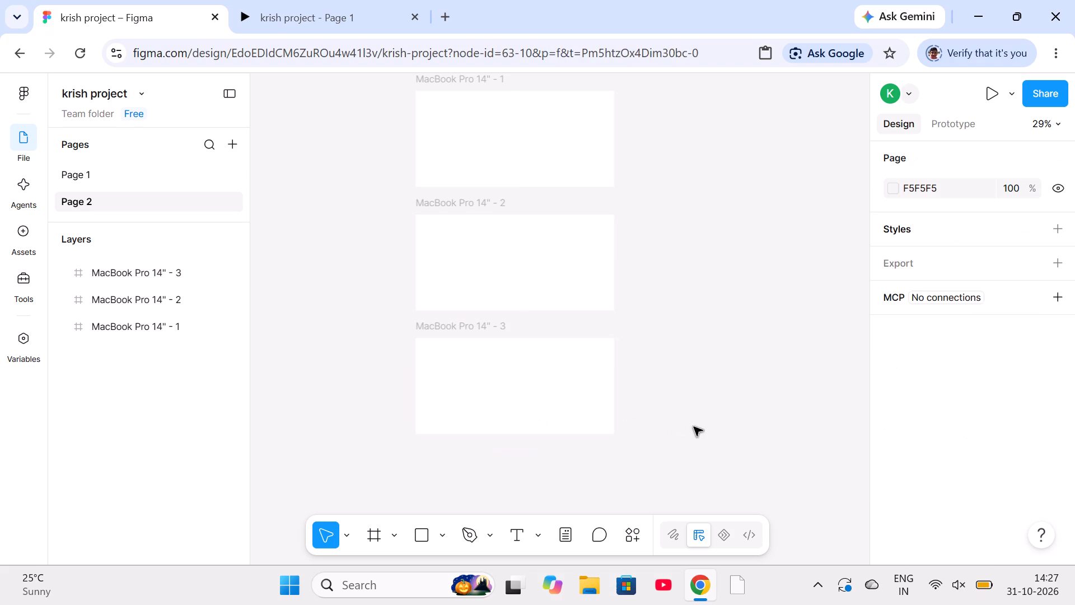
# Paste a fourth copy of the frame and align it below the third at about X 630, Y 1108.
pyautogui.rightClick(522, 495)
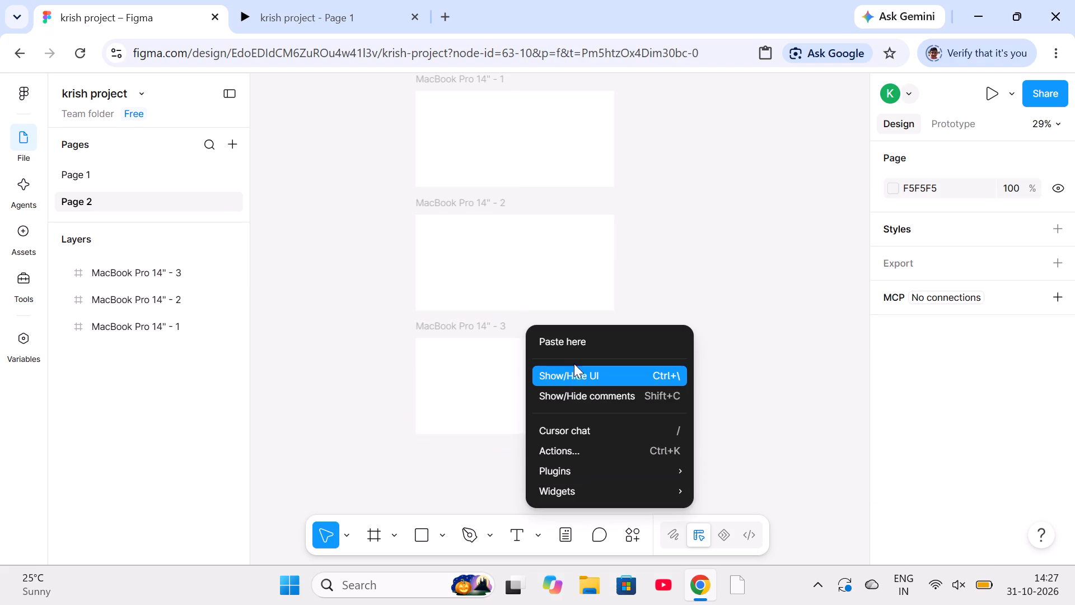
pyautogui.click(576, 337)
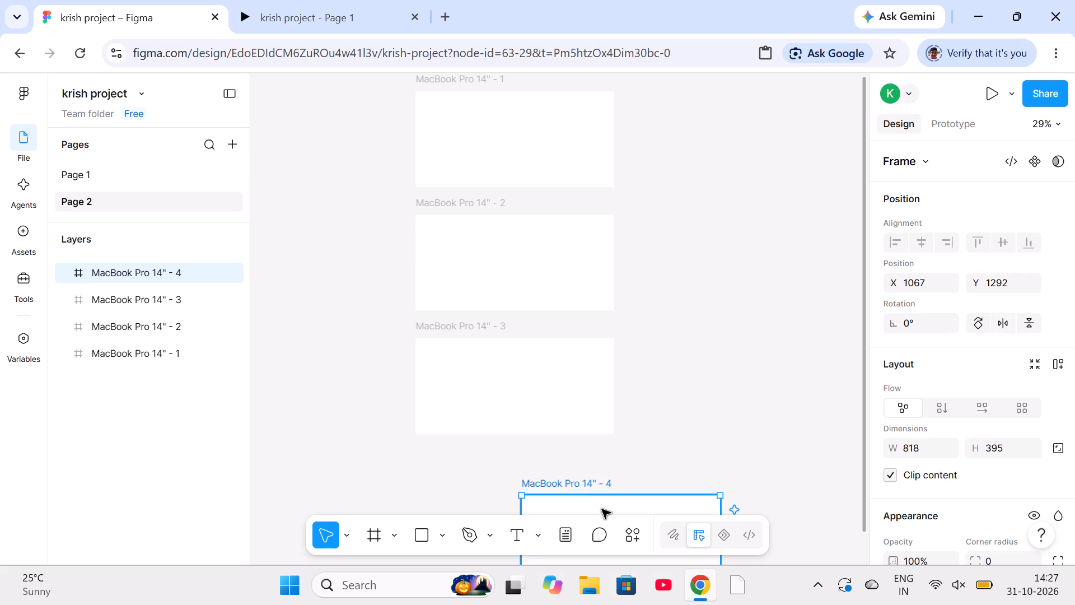
pyautogui.moveTo(602, 509); pyautogui.dragTo(510, 476)
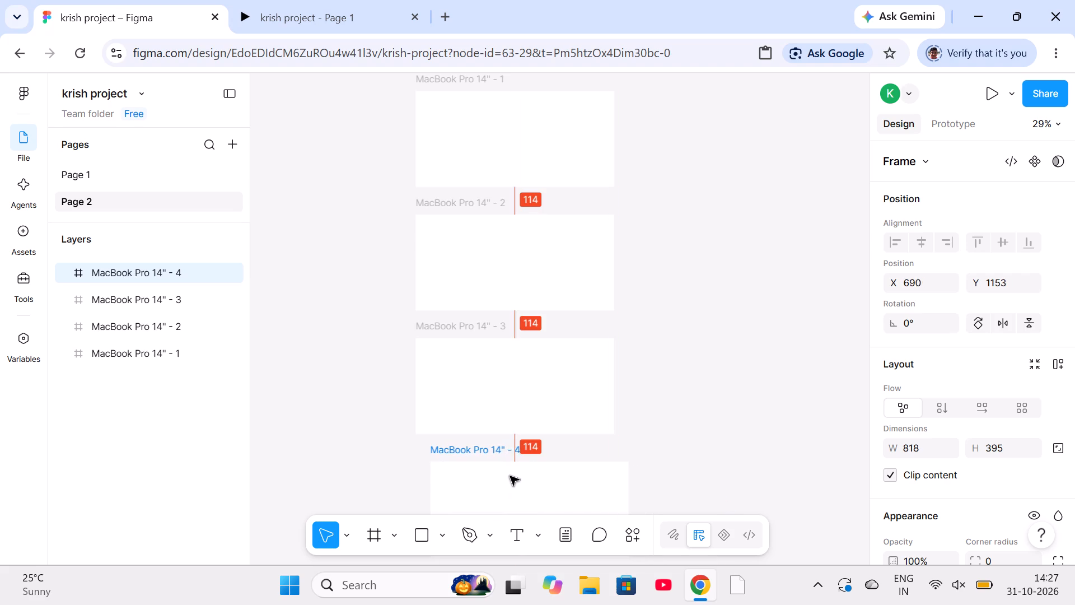
pyautogui.moveTo(510, 476); pyautogui.dragTo(499, 464)
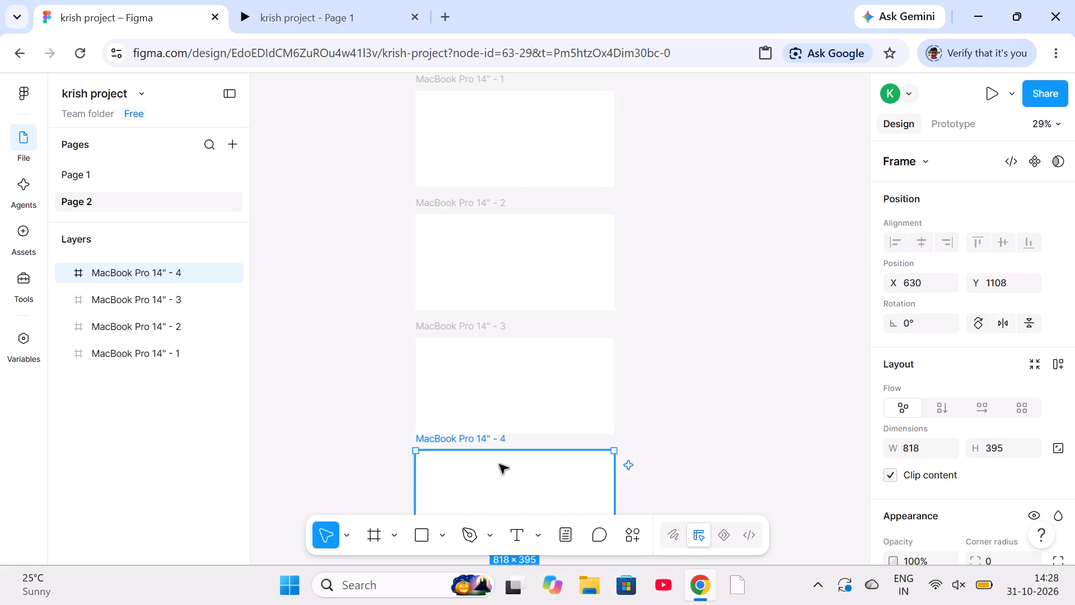
pyautogui.click(690, 391)
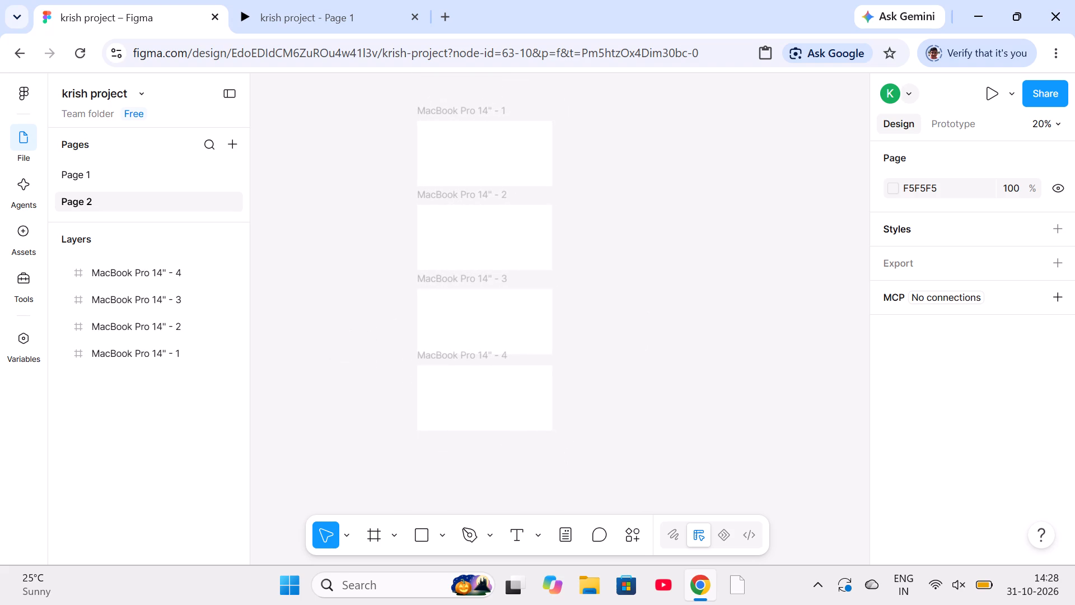
# Paste a fifth copy of the frame and align it below the fourth at about X 630, Y 1617.
pyautogui.rightClick(490, 473)
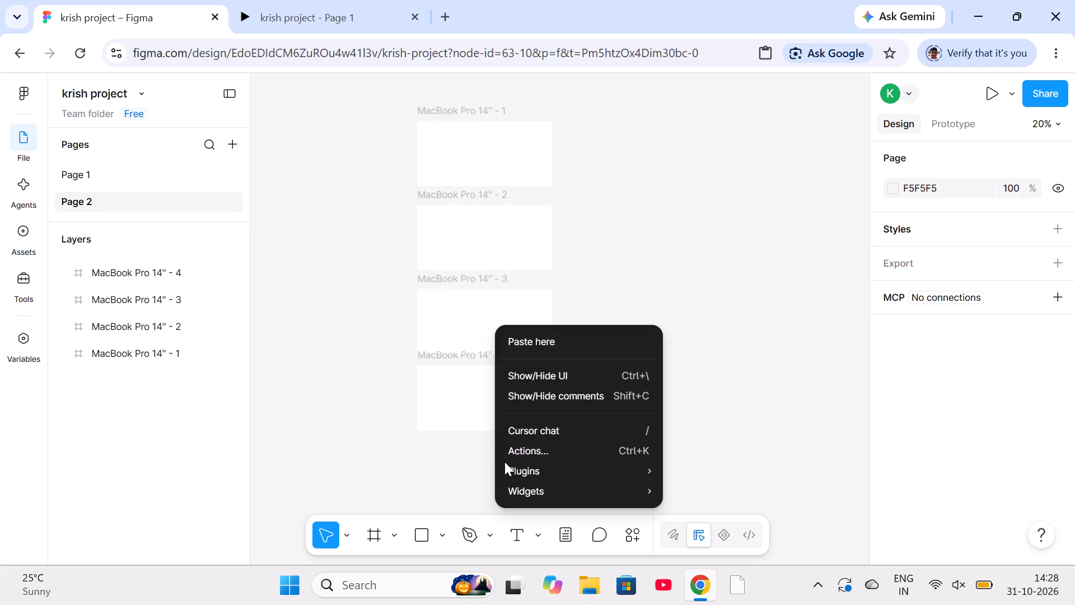
pyautogui.click(600, 335)
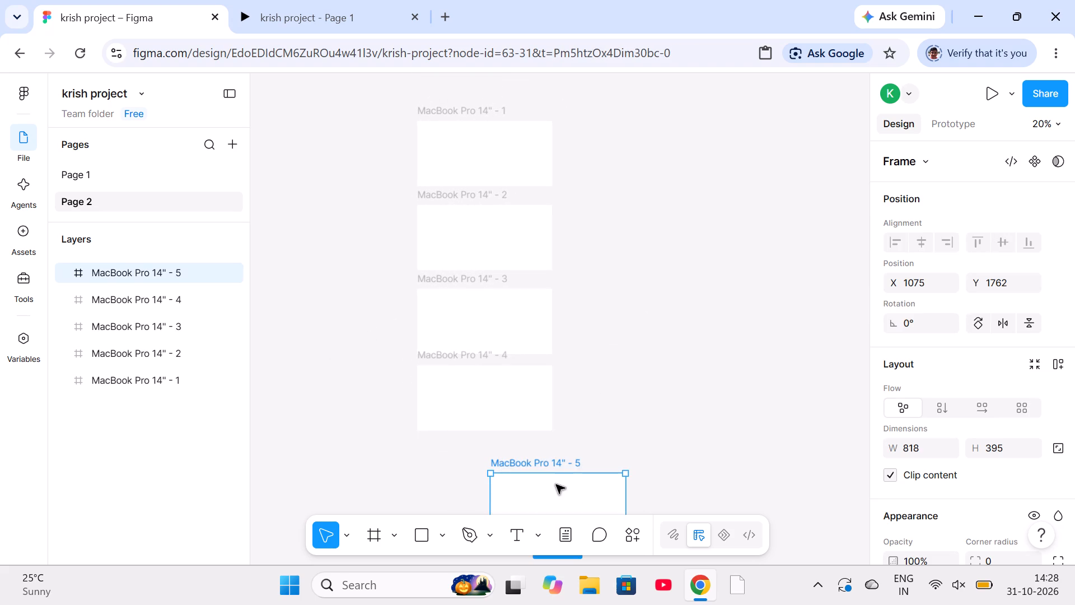
pyautogui.moveTo(550, 496); pyautogui.dragTo(486, 473)
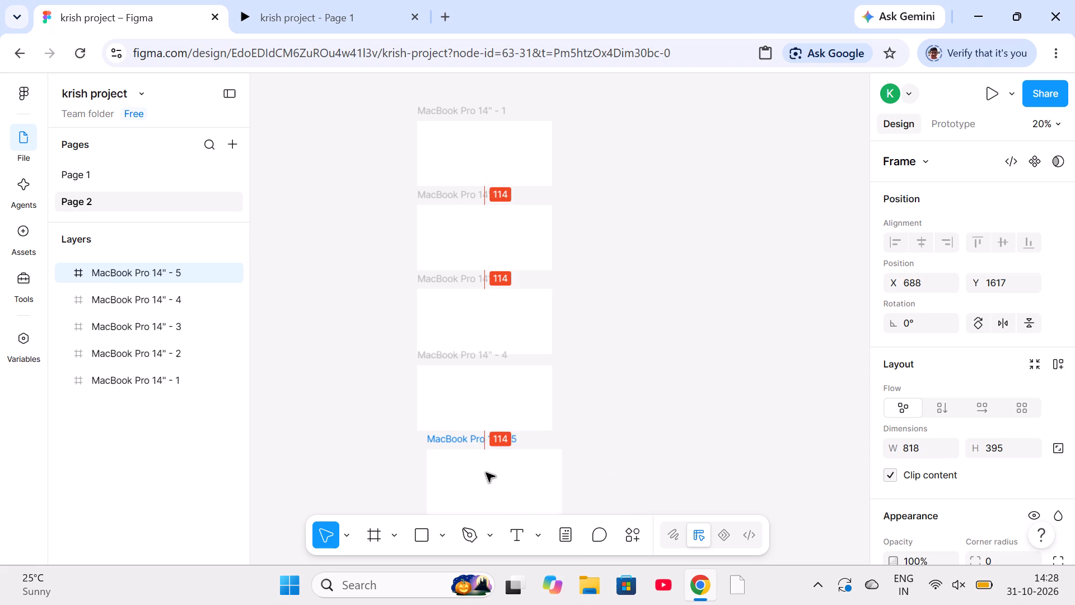
pyautogui.moveTo(486, 473); pyautogui.dragTo(480, 469)
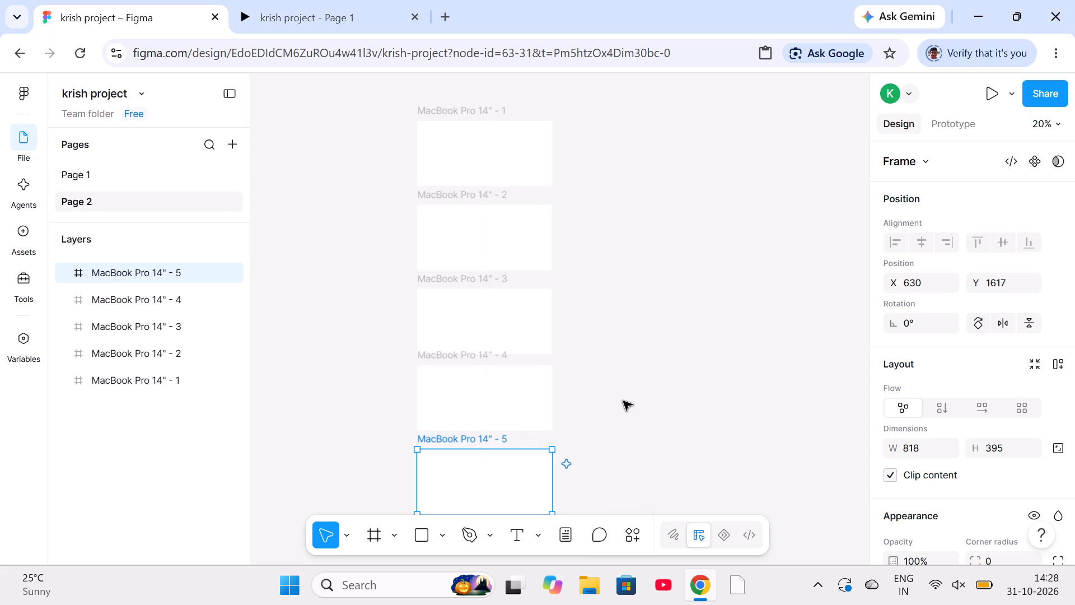
# Change the fill of the first frame at the top of the column to a light turquoise.
pyautogui.click(623, 401)
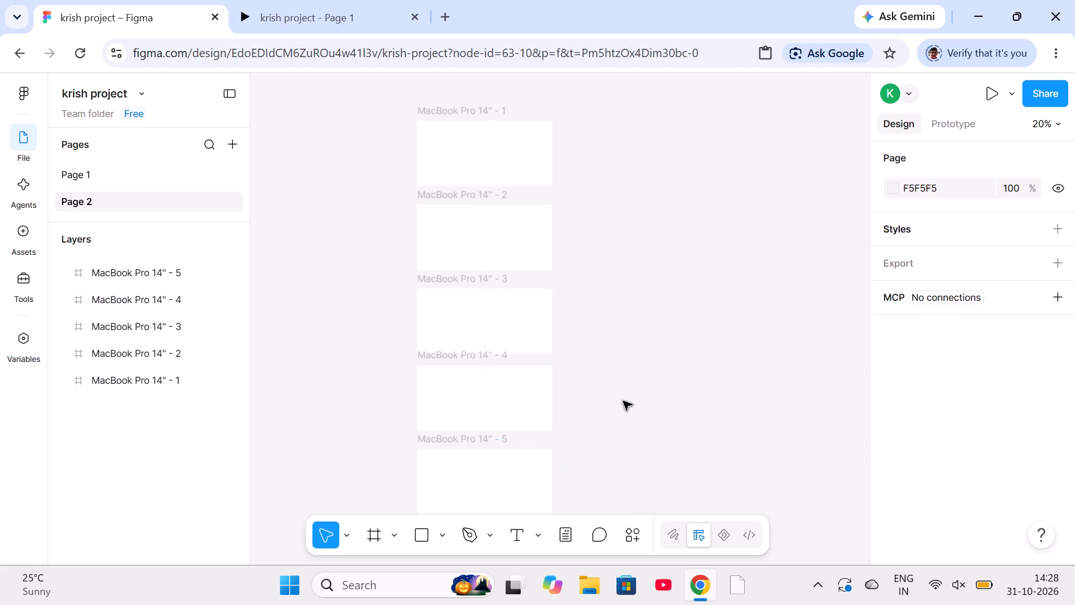
pyautogui.click(506, 160)
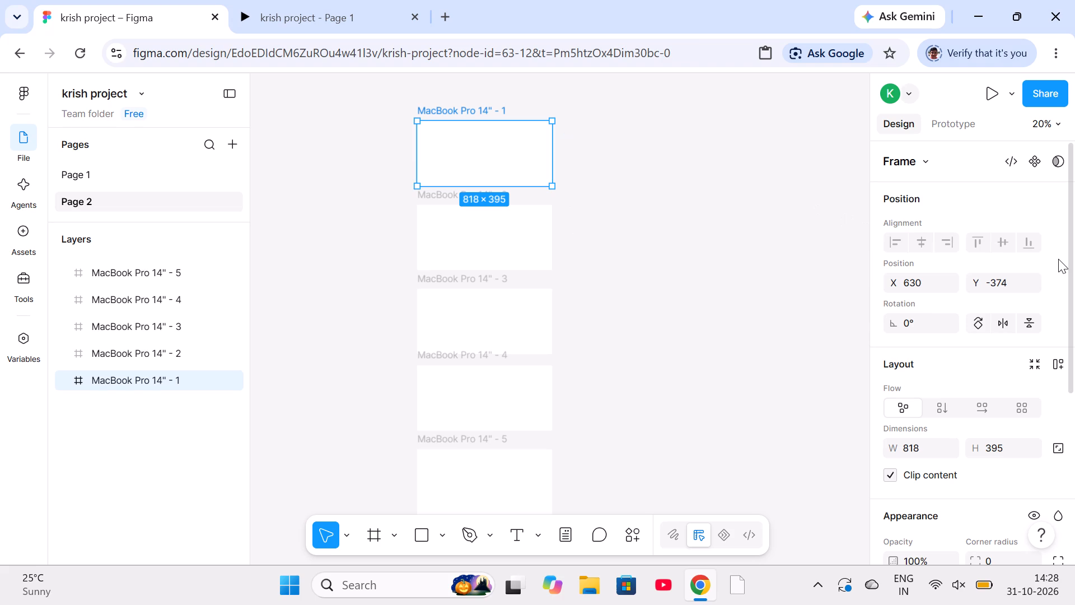
pyautogui.moveTo(1072, 269); pyautogui.dragTo(1069, 453)
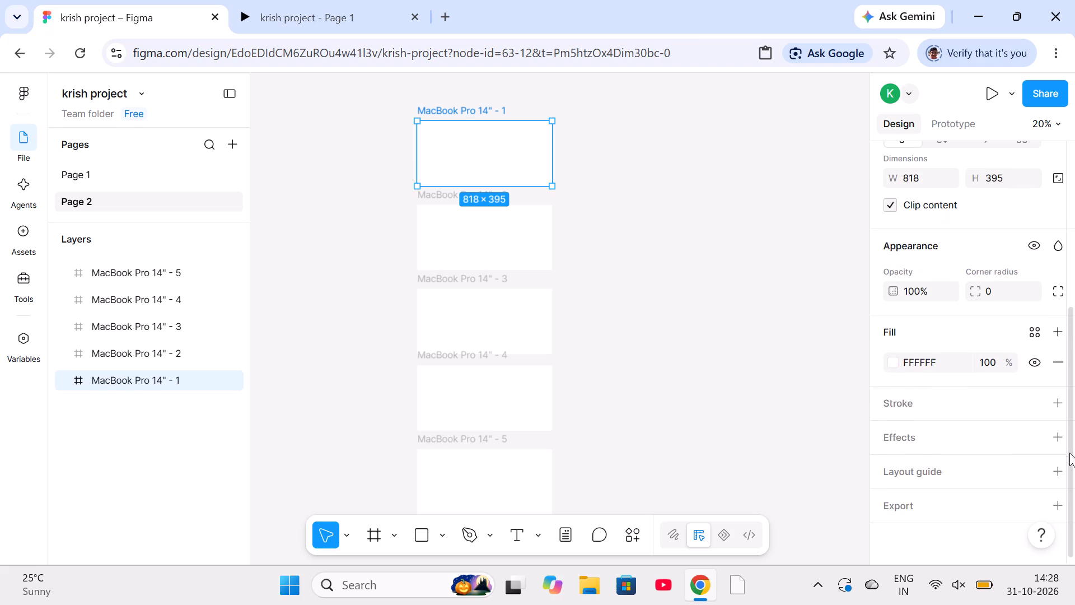
pyautogui.moveTo(1069, 453); pyautogui.dragTo(1069, 452)
pyautogui.click(896, 360)
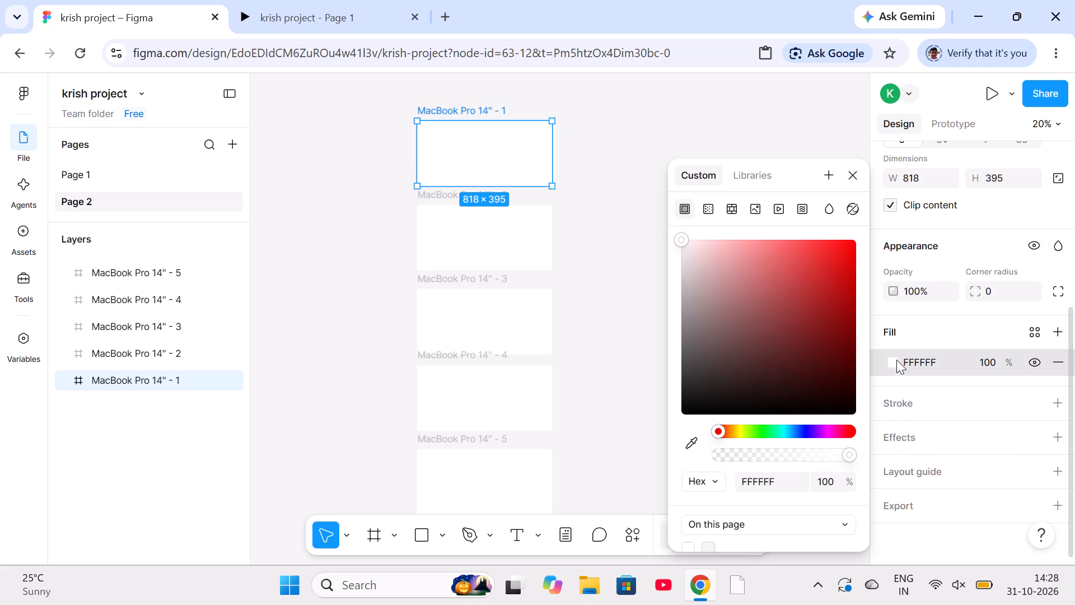
pyautogui.click(829, 312)
pyautogui.click(789, 341)
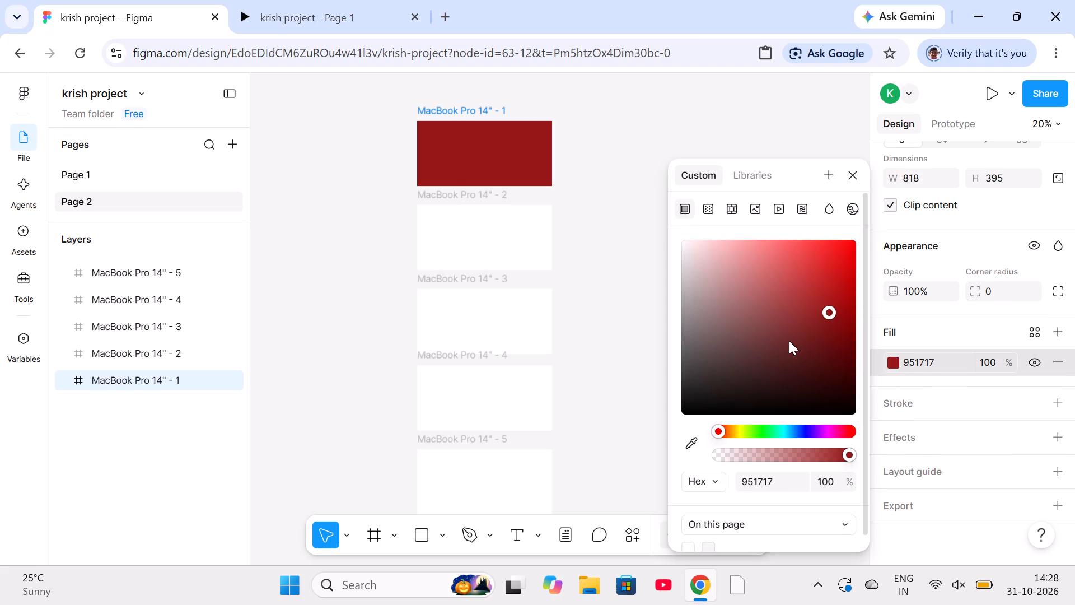
pyautogui.click(794, 427)
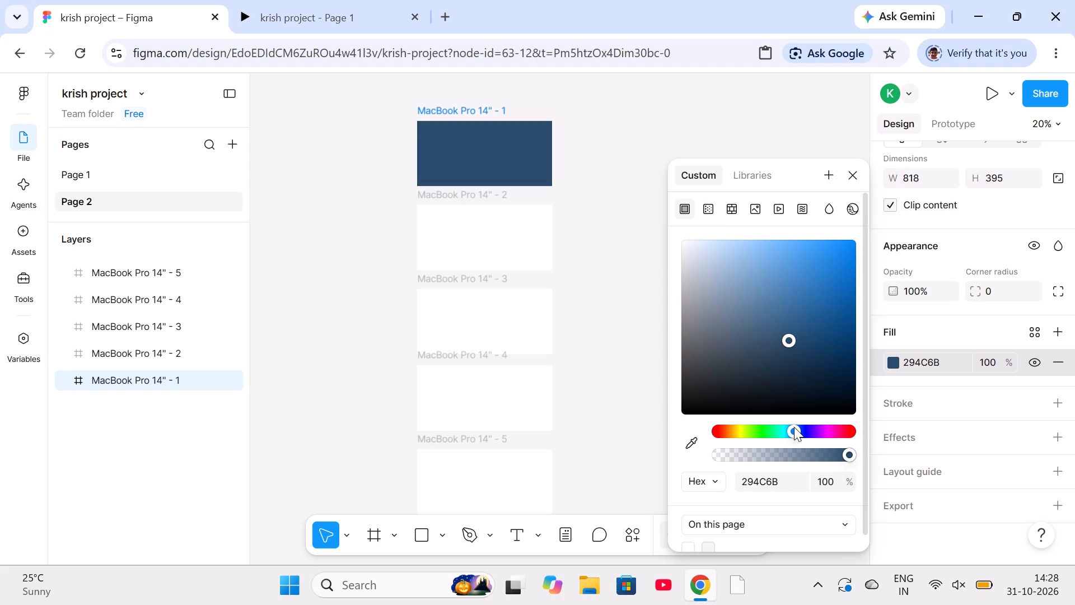
pyautogui.click(807, 429)
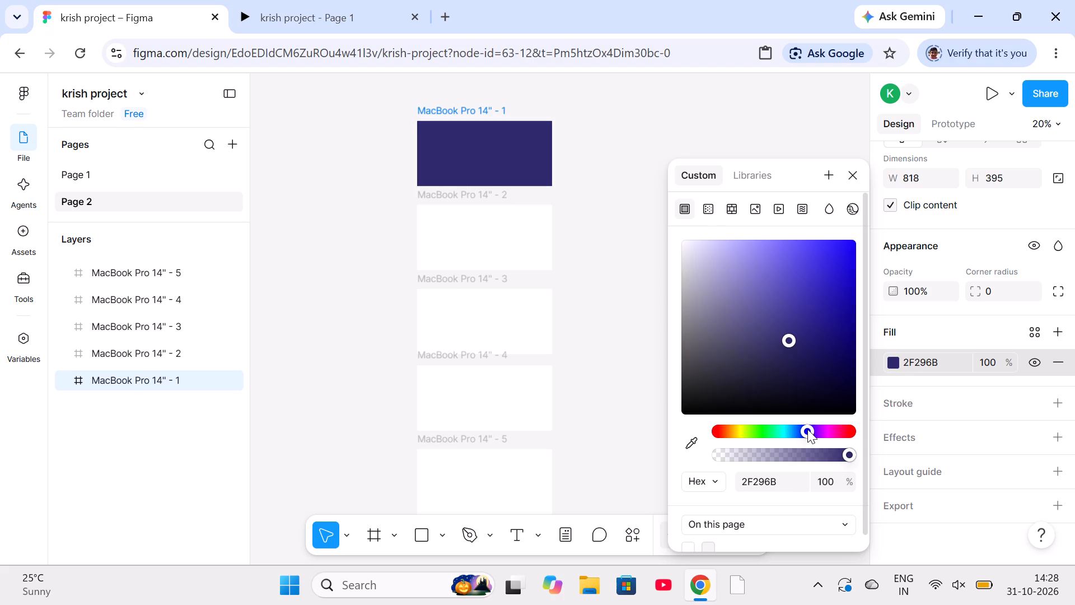
pyautogui.click(842, 265)
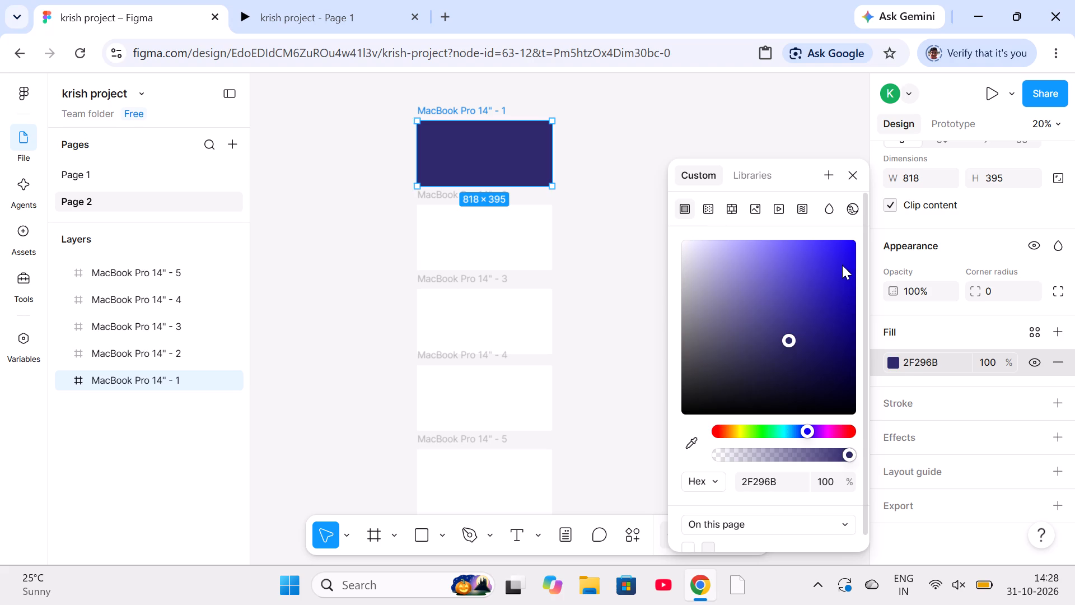
pyautogui.click(819, 248)
pyautogui.click(775, 260)
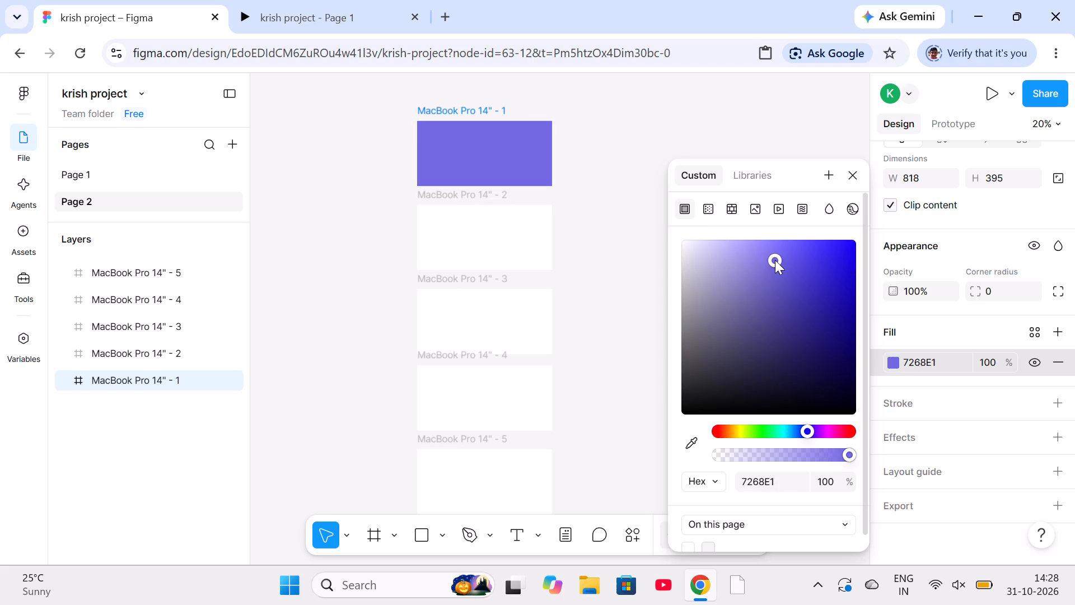
pyautogui.click(730, 288)
pyautogui.click(730, 306)
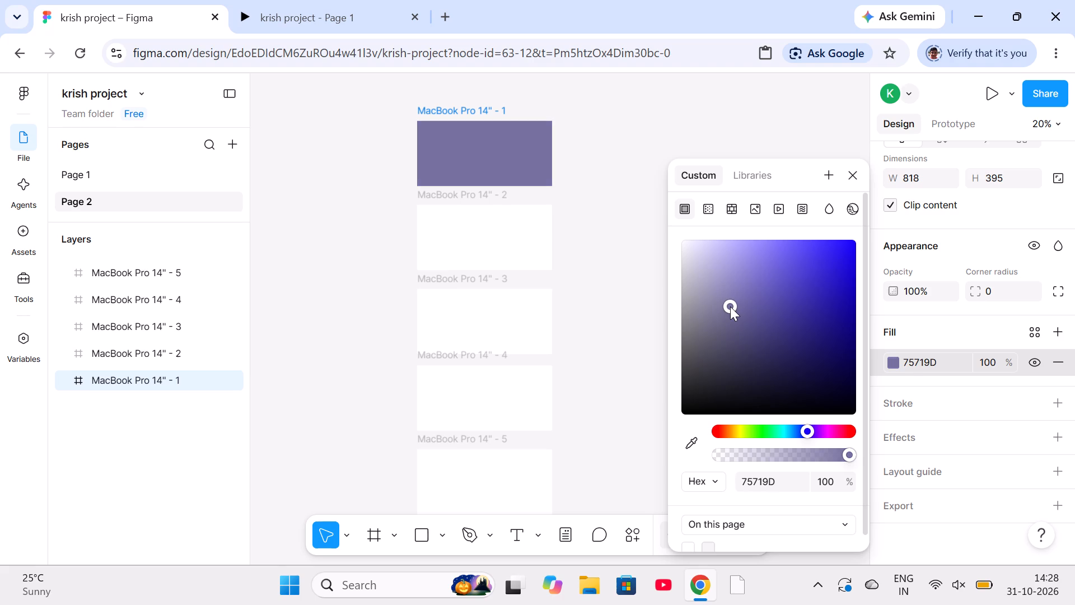
pyautogui.click(733, 293)
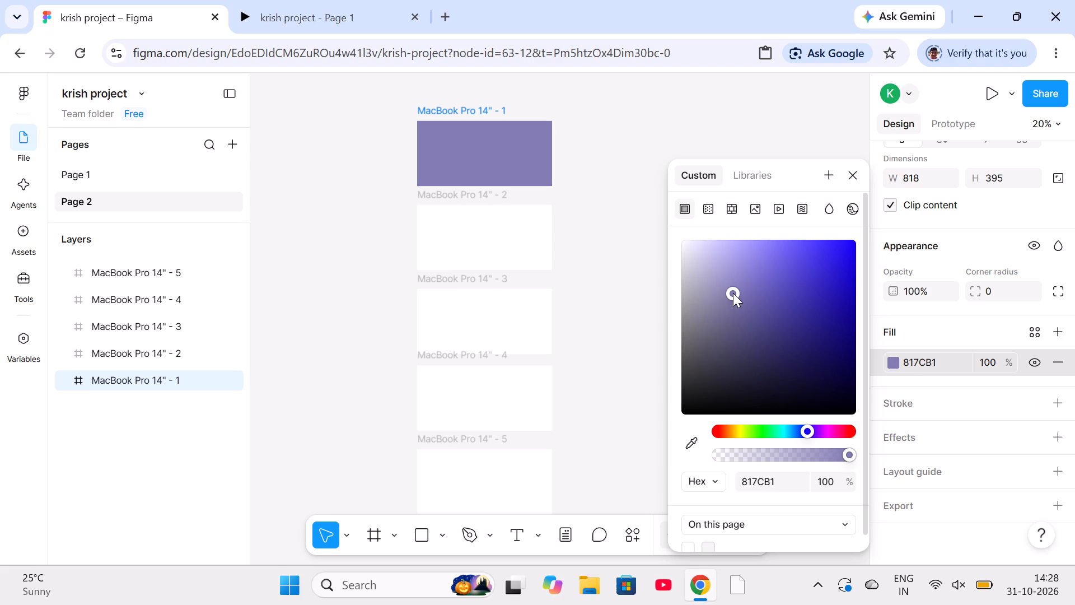
pyautogui.click(783, 427)
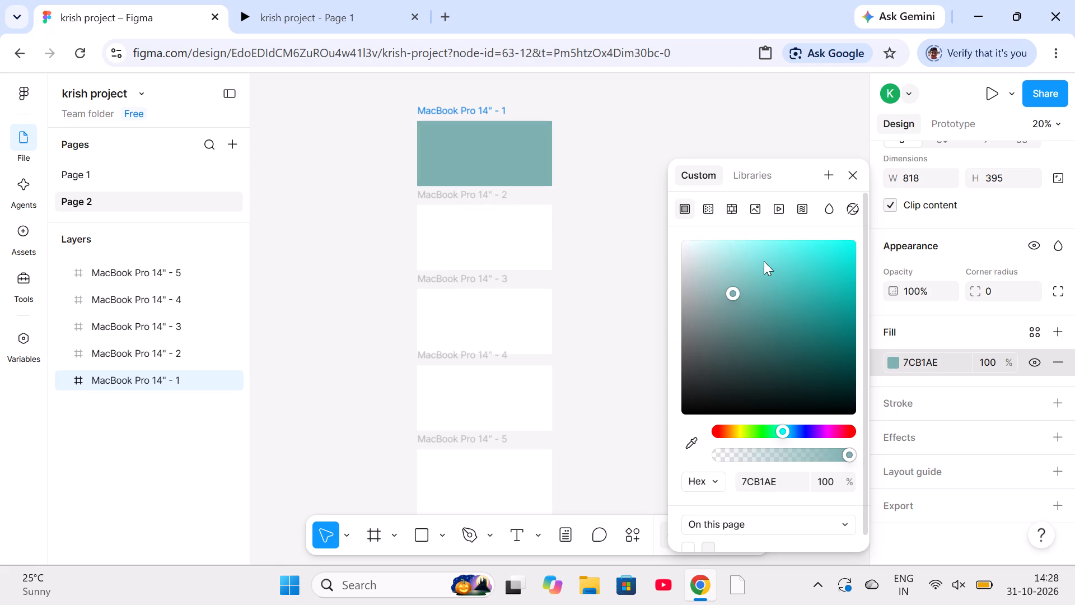
pyautogui.click(764, 261)
pyautogui.click(624, 328)
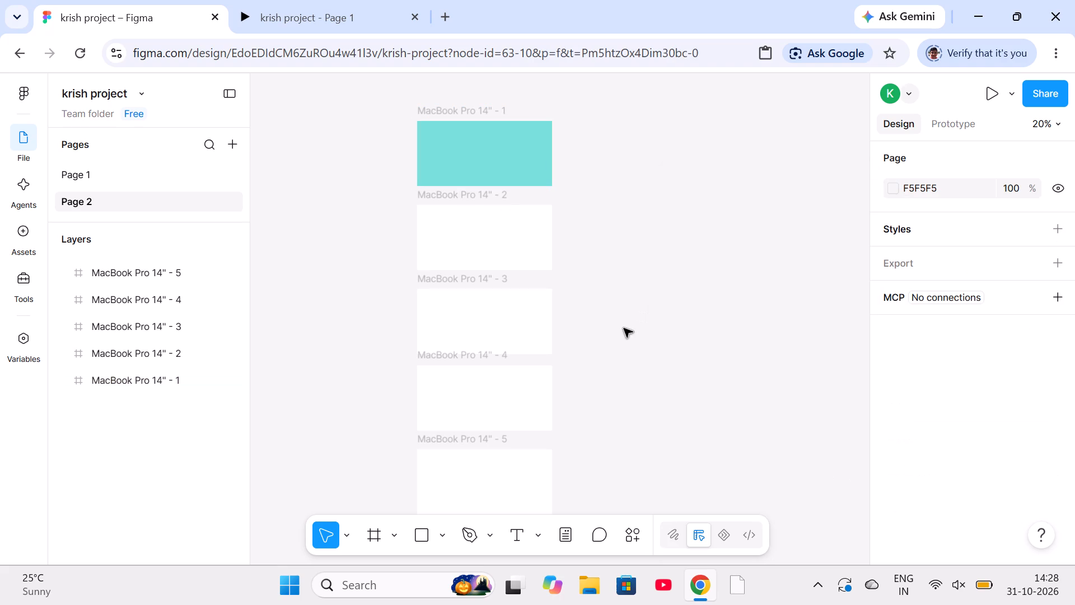
# Change the fill of the second frame in the column to bright green, 10CF33.
pyautogui.click(498, 257)
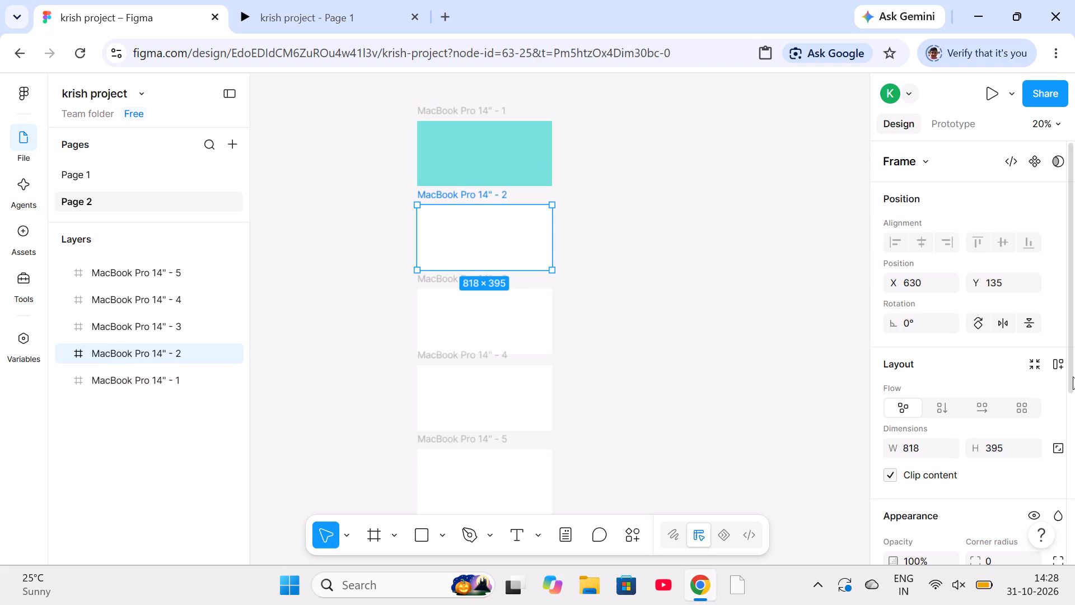
pyautogui.moveTo(1073, 376); pyautogui.dragTo(1073, 557)
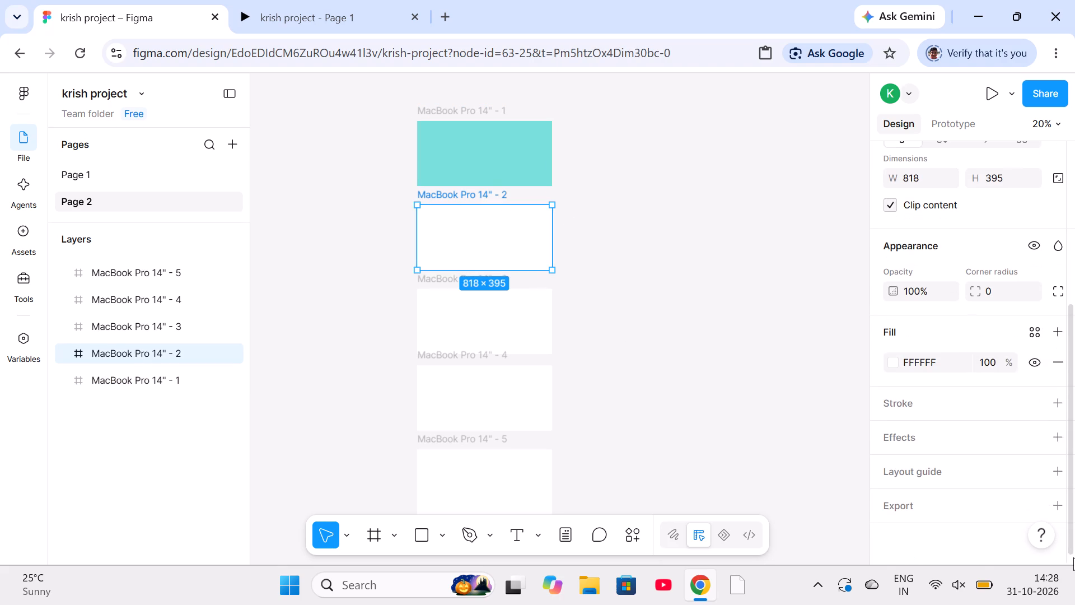
pyautogui.click(892, 360)
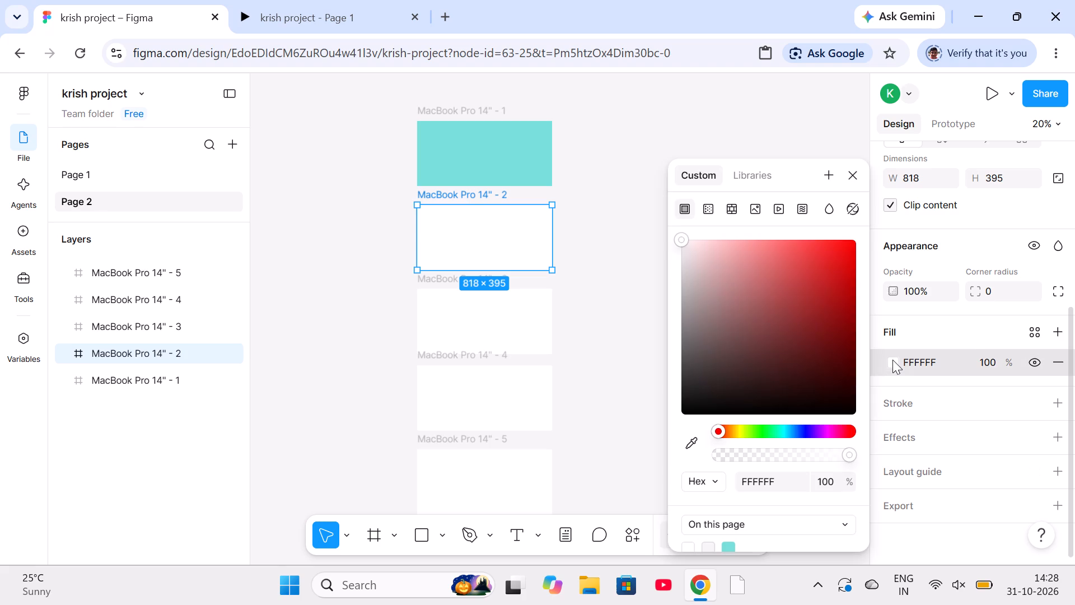
pyautogui.click(766, 431)
pyautogui.click(755, 287)
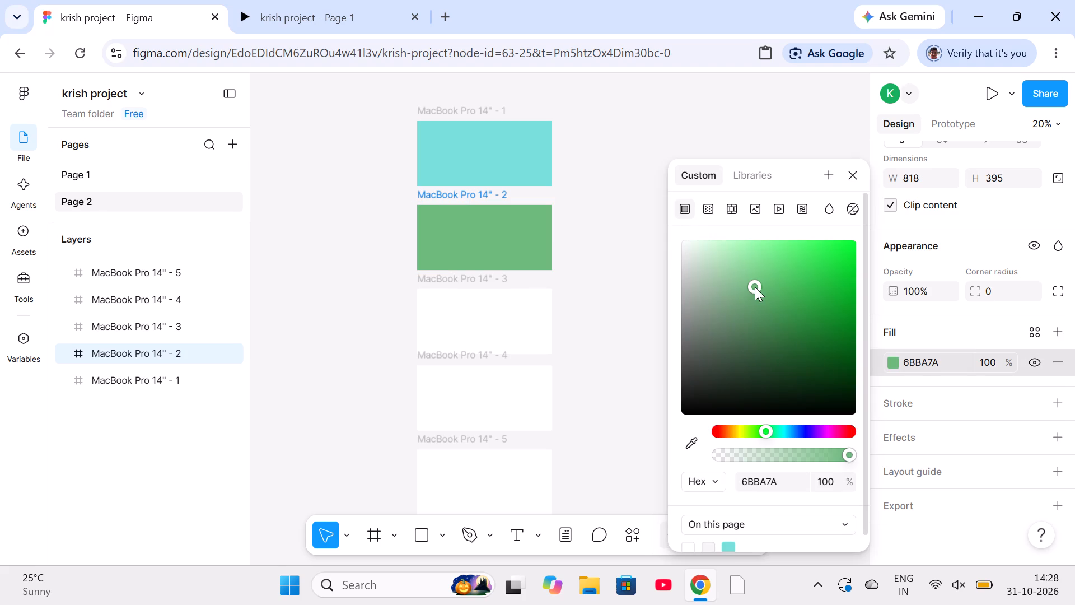
pyautogui.click(826, 254)
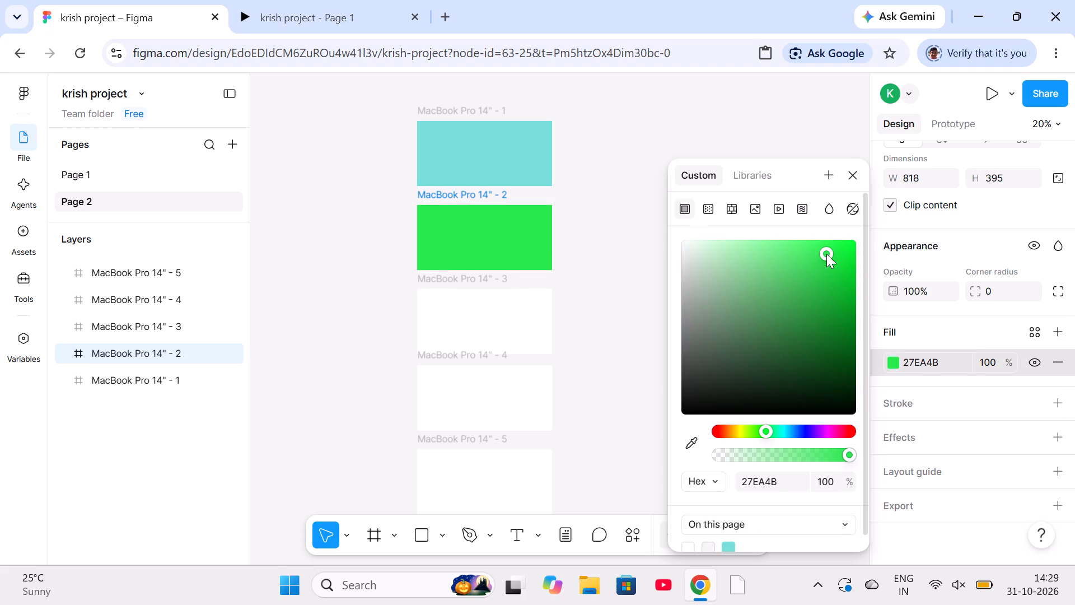
pyautogui.click(845, 258)
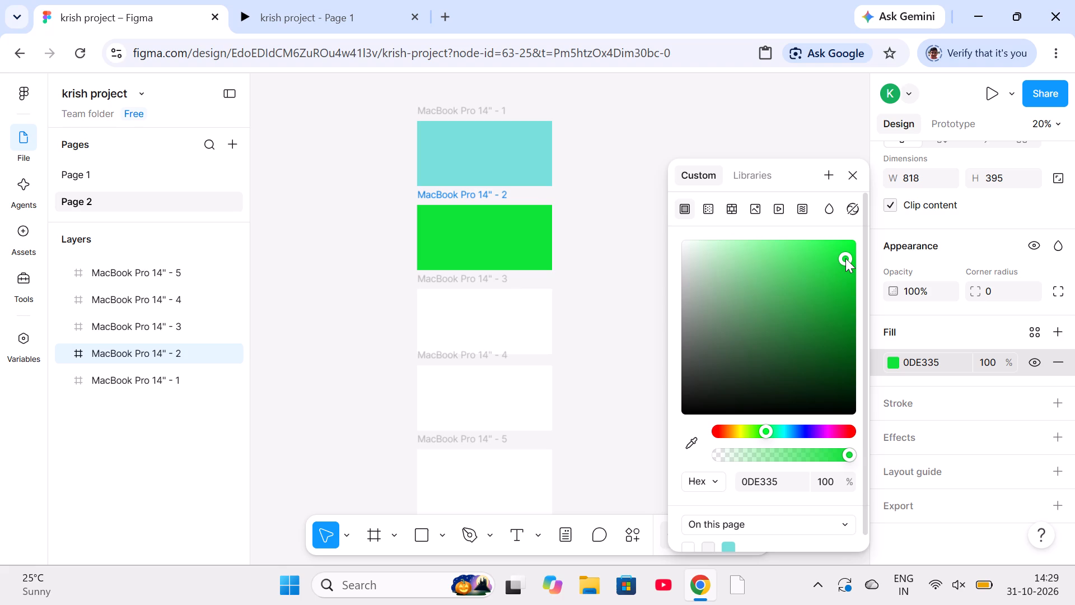
pyautogui.click(843, 272)
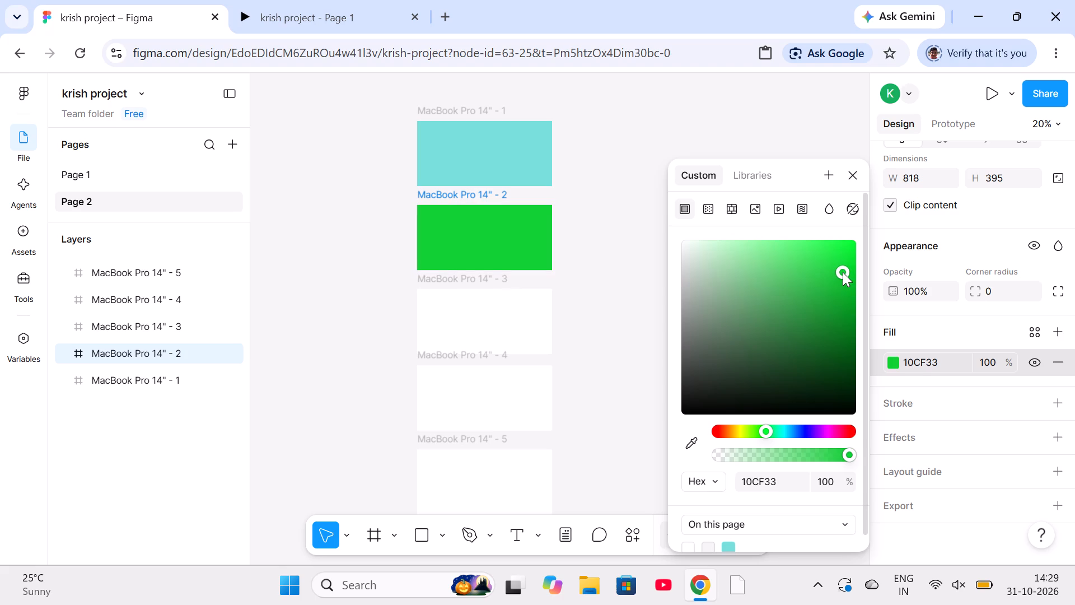
pyautogui.click(717, 474)
pyautogui.click(717, 474)
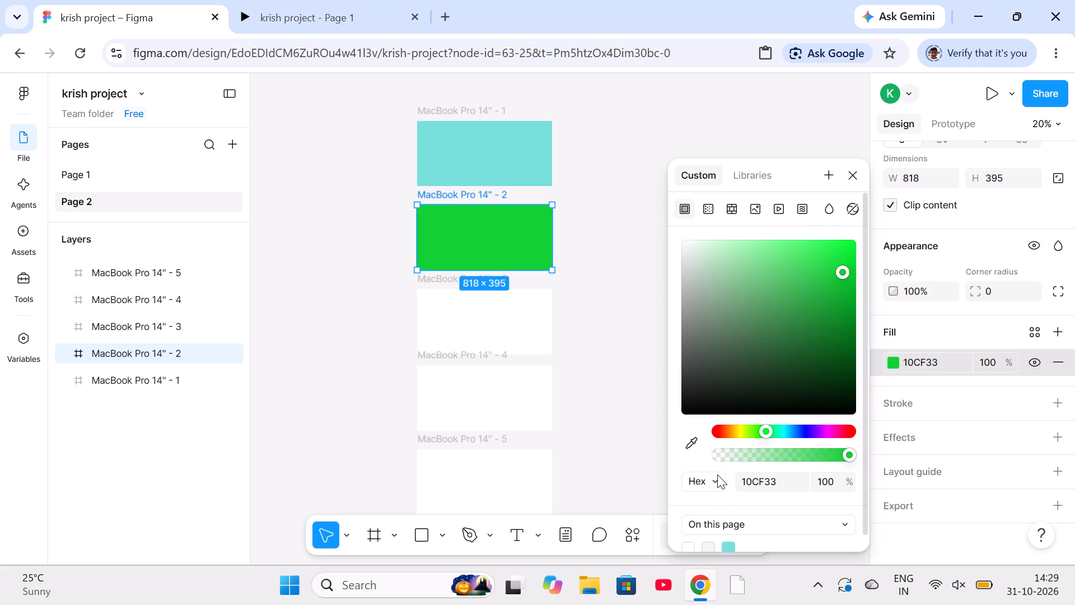
pyautogui.click(649, 416)
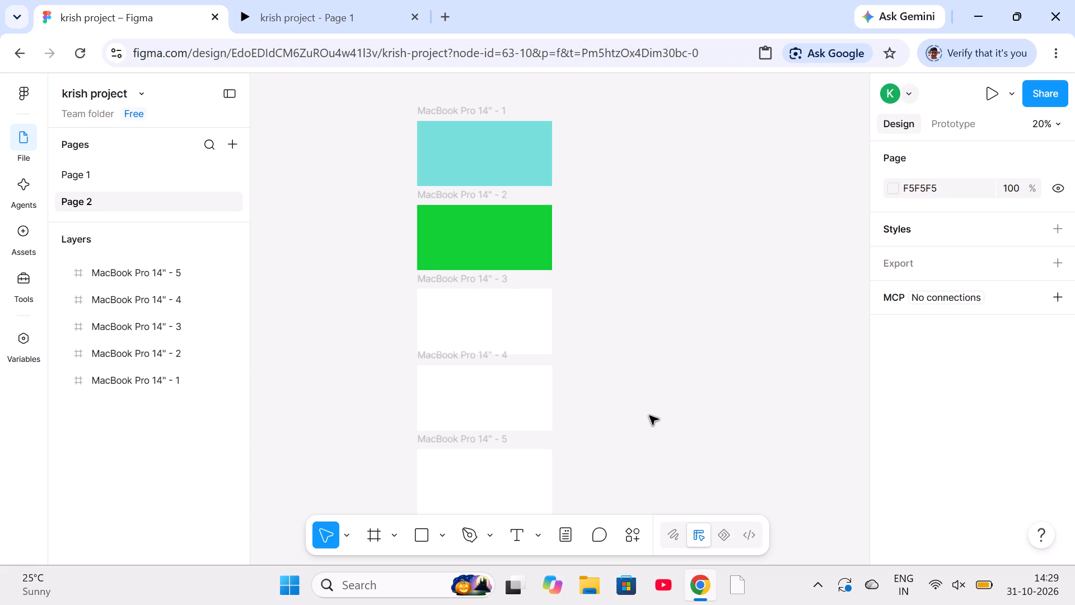
# Change the fill of the third frame in the column to salmon pink, F68E8E.
pyautogui.click(519, 327)
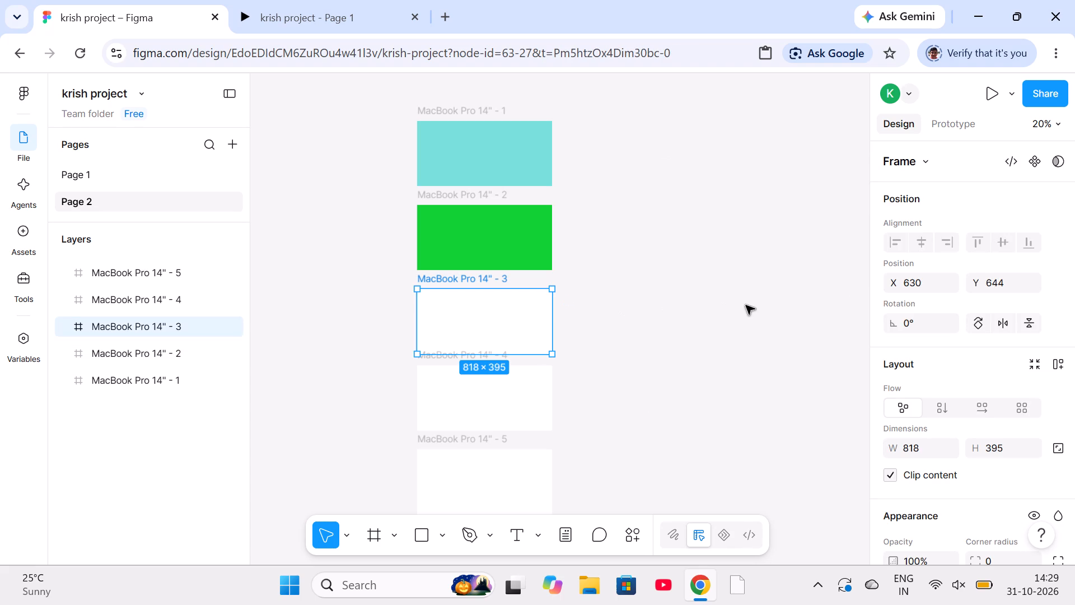
pyautogui.press('Down')
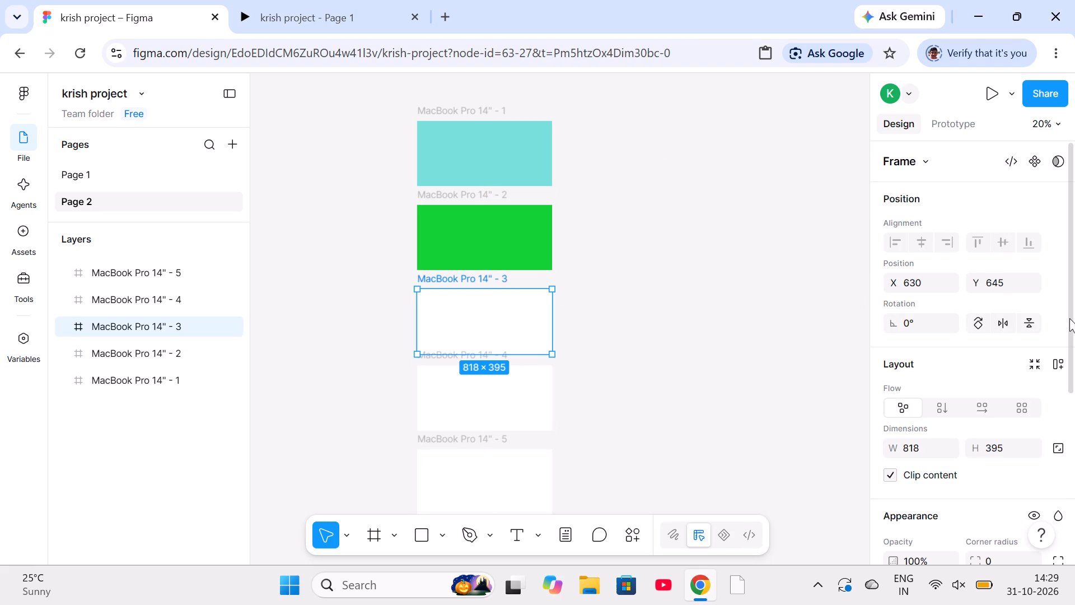
pyautogui.moveTo(1069, 318); pyautogui.dragTo(1074, 453)
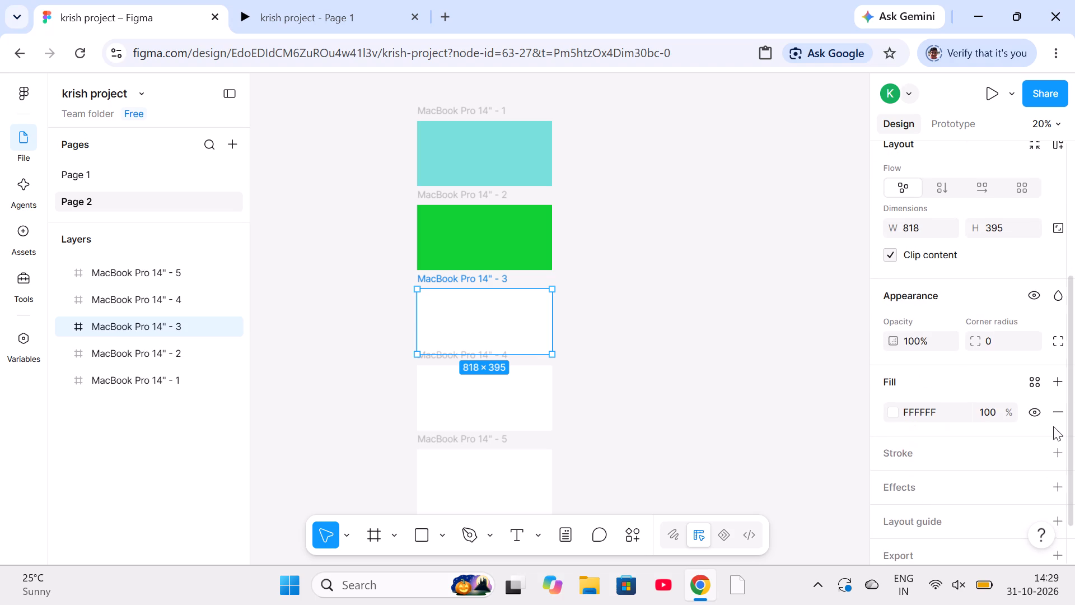
pyautogui.click(898, 405)
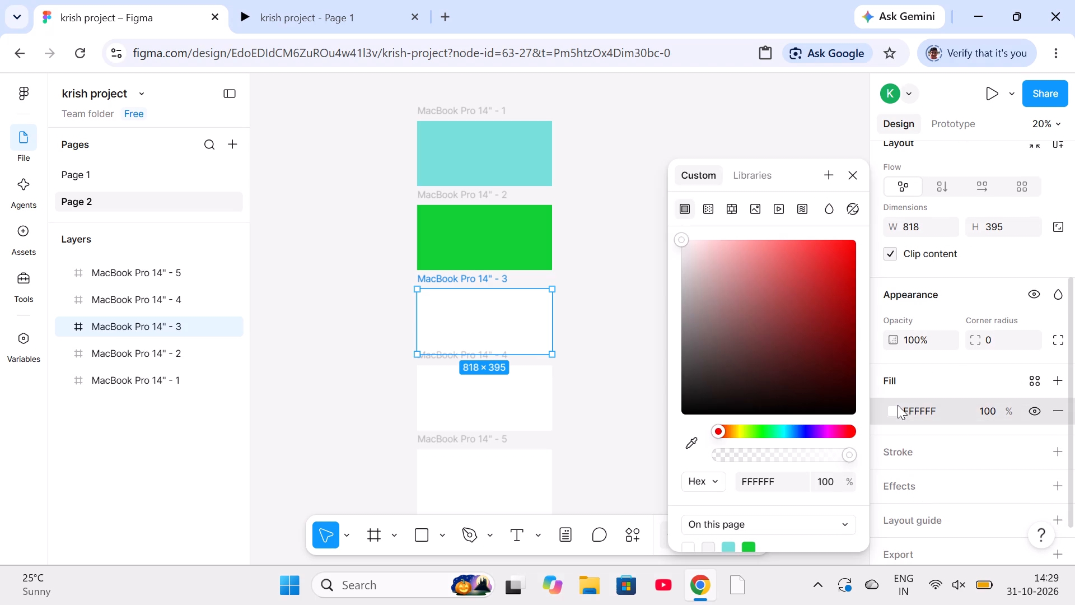
pyautogui.click(794, 351)
pyautogui.click(799, 299)
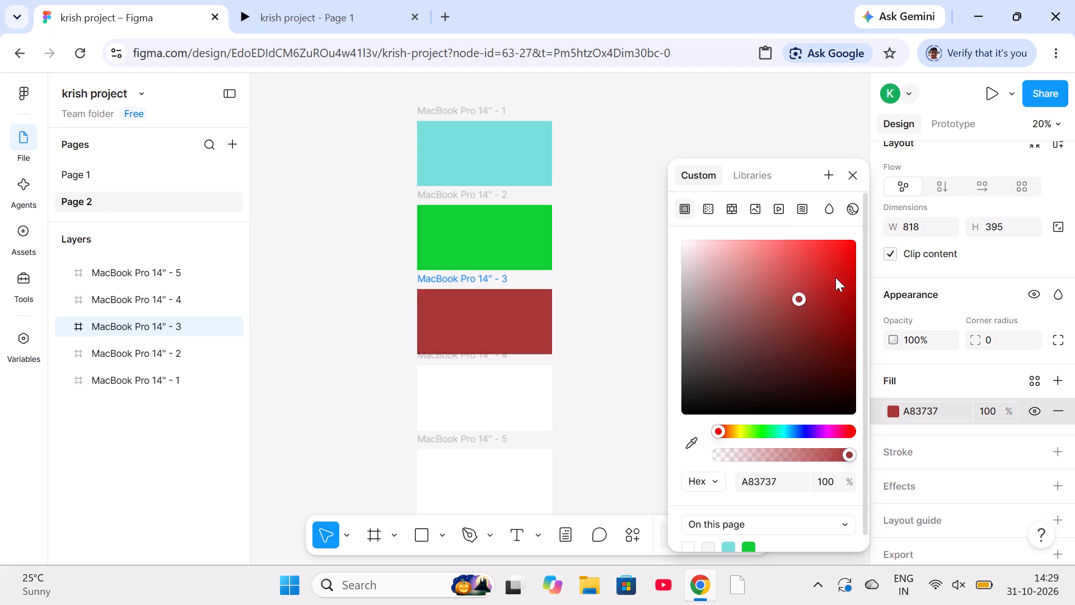
pyautogui.click(835, 277)
pyautogui.click(822, 257)
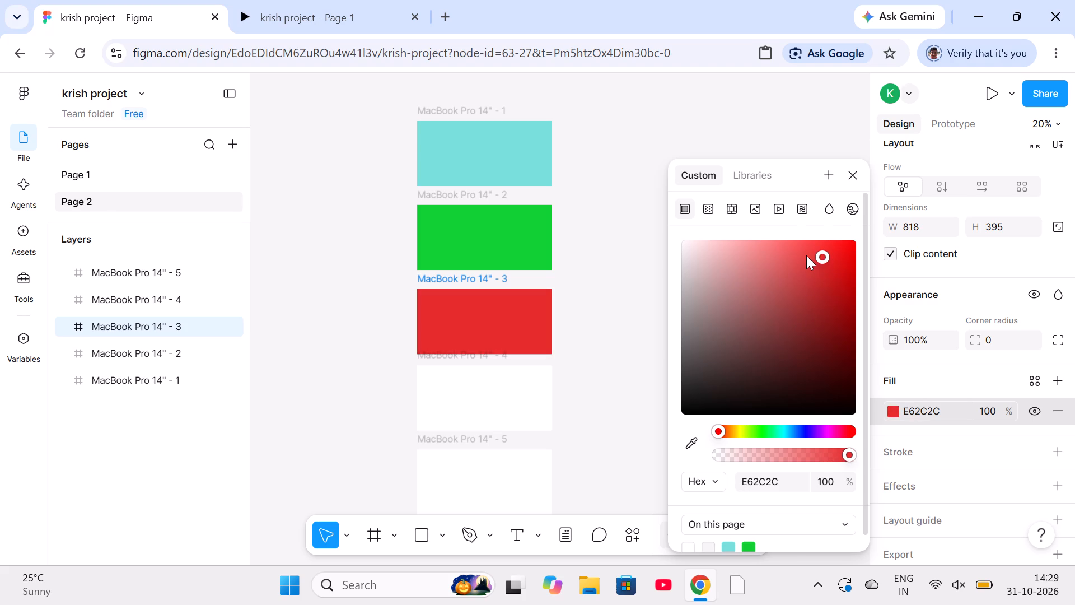
pyautogui.click(806, 255)
pyautogui.click(773, 253)
pyautogui.click(697, 301)
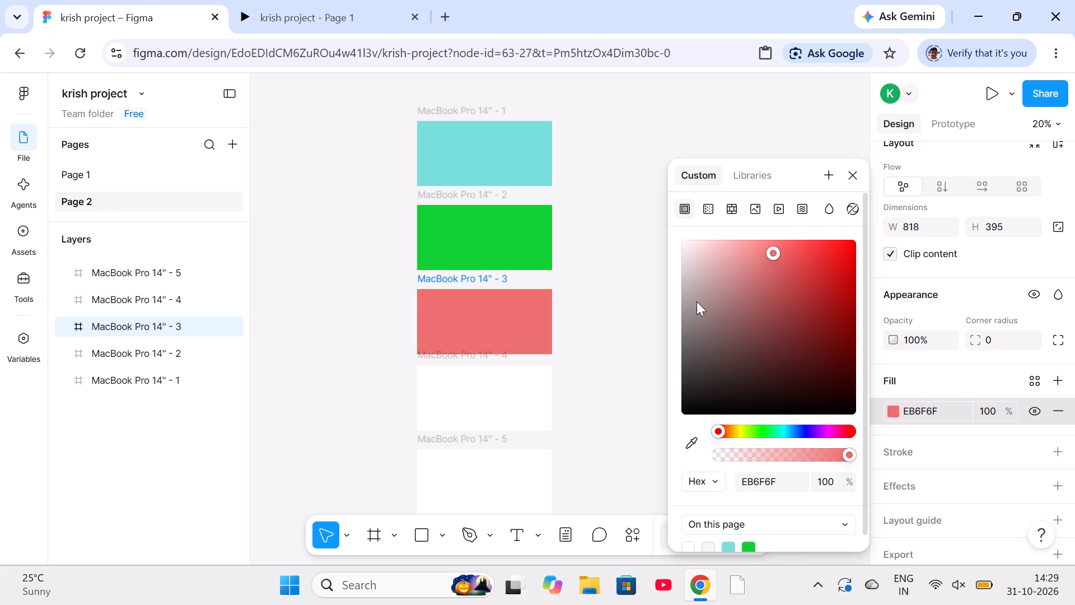
pyautogui.click(755, 245)
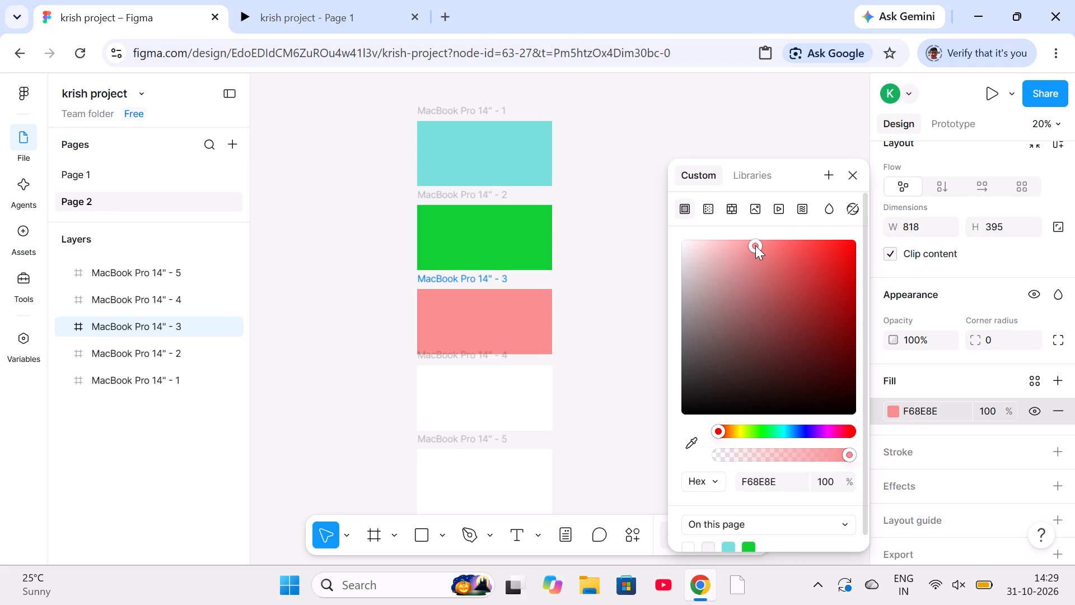
pyautogui.click(643, 296)
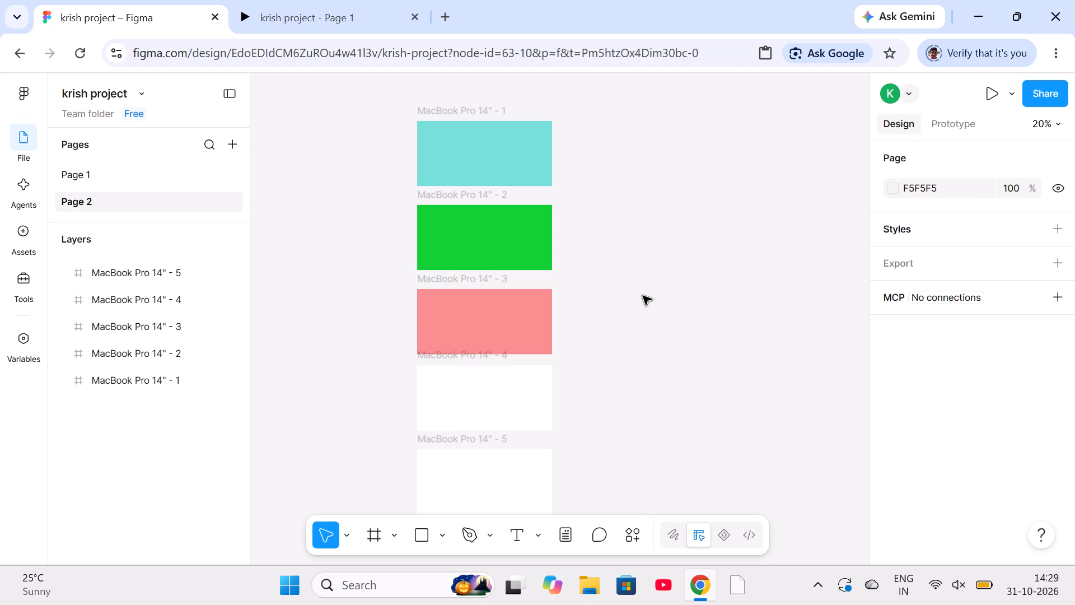
# Change the fill of the fourth frame in the column to orchid pink, EB5DDD.
pyautogui.click(512, 403)
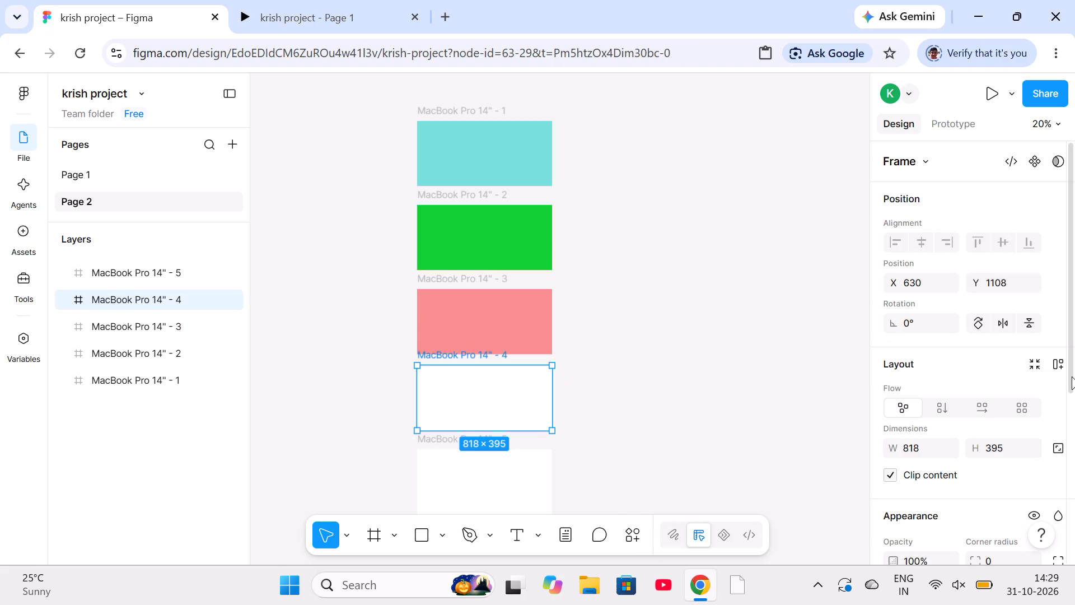
pyautogui.moveTo(1072, 376); pyautogui.dragTo(1067, 536)
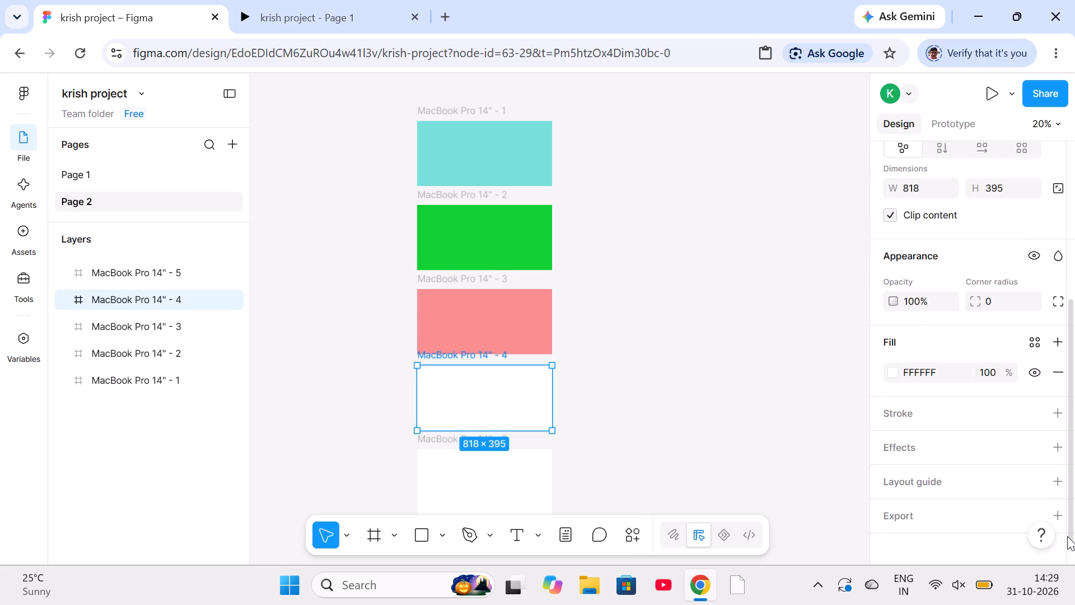
pyautogui.click(919, 366)
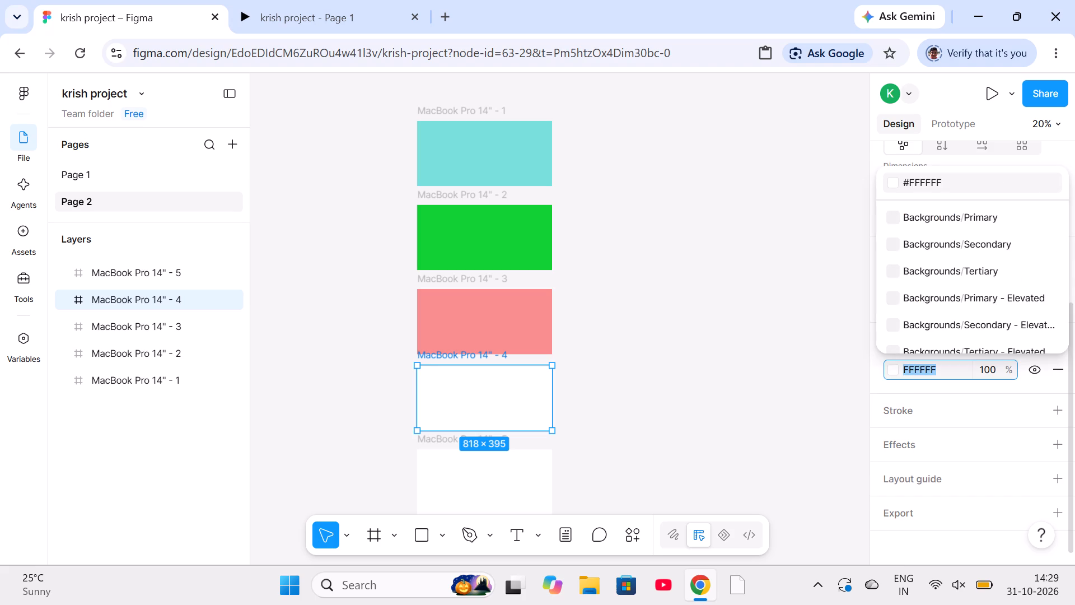
pyautogui.click(891, 370)
pyautogui.click(790, 363)
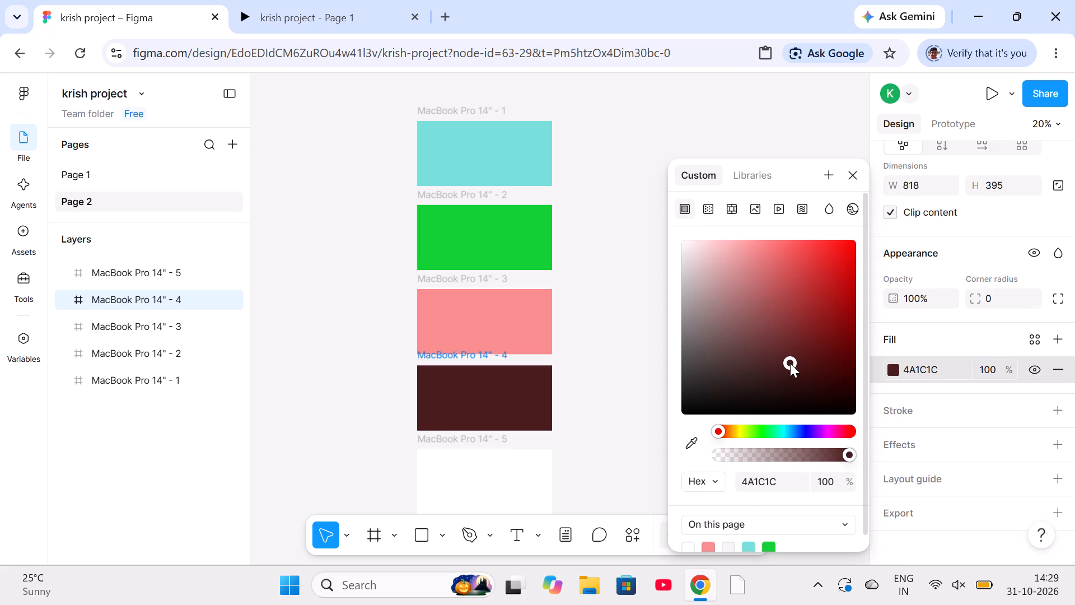
pyautogui.click(738, 374)
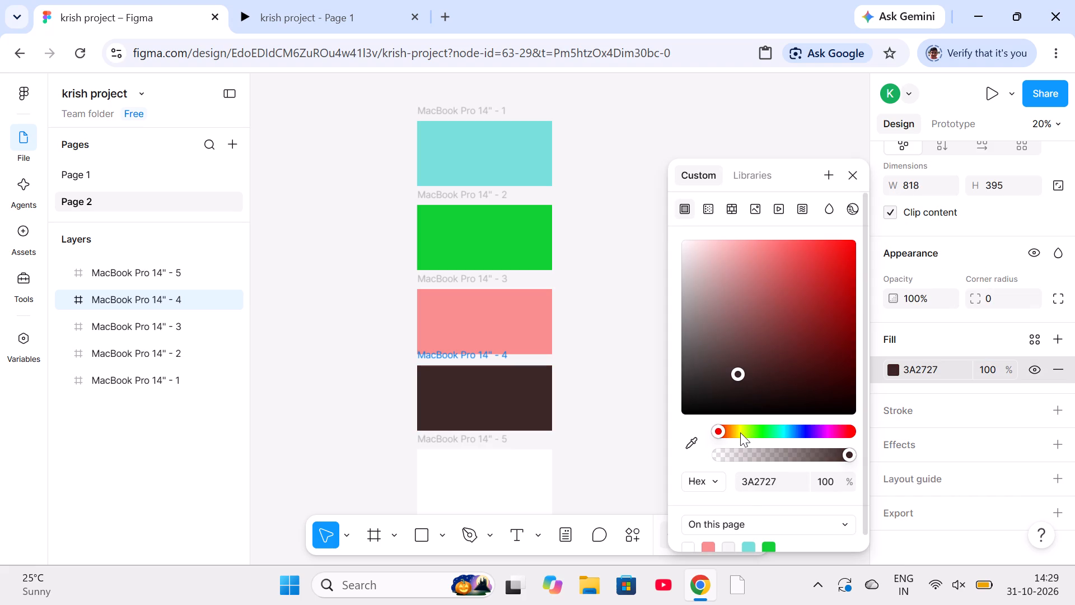
pyautogui.click(740, 432)
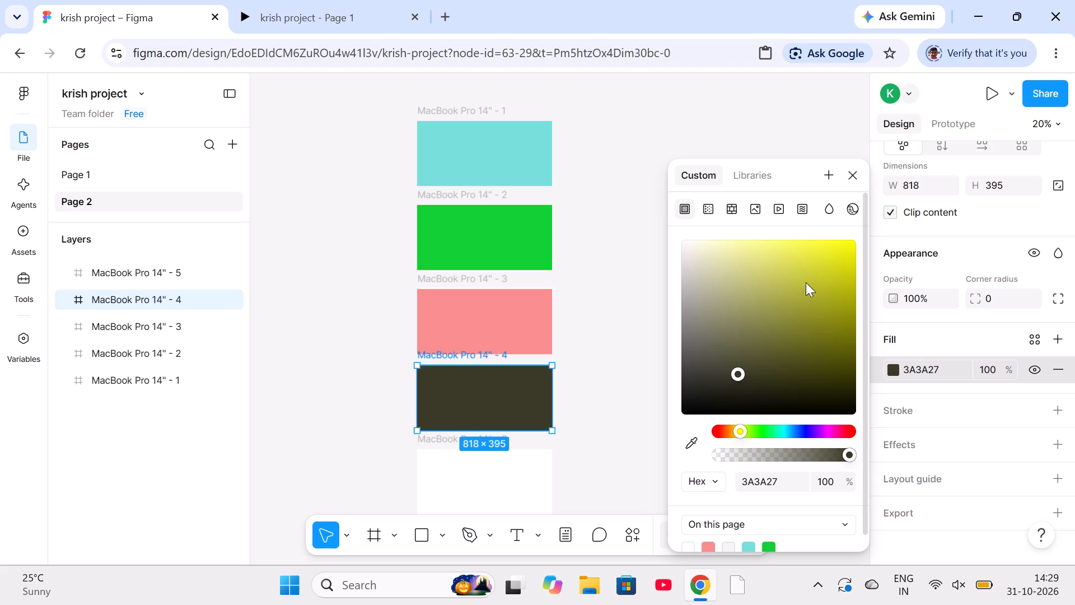
pyautogui.click(828, 257)
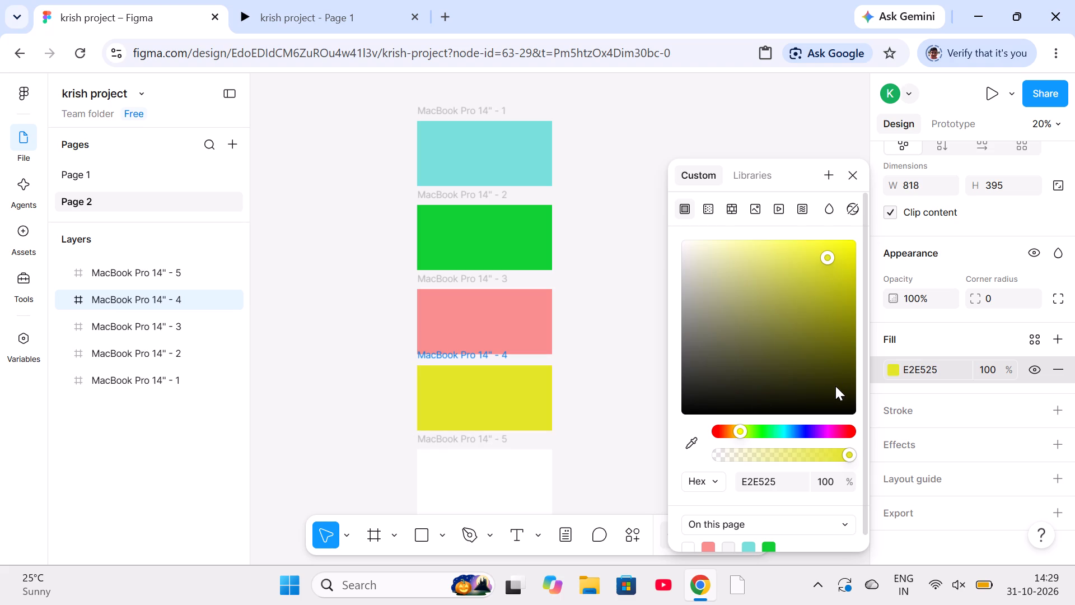
pyautogui.click(830, 432)
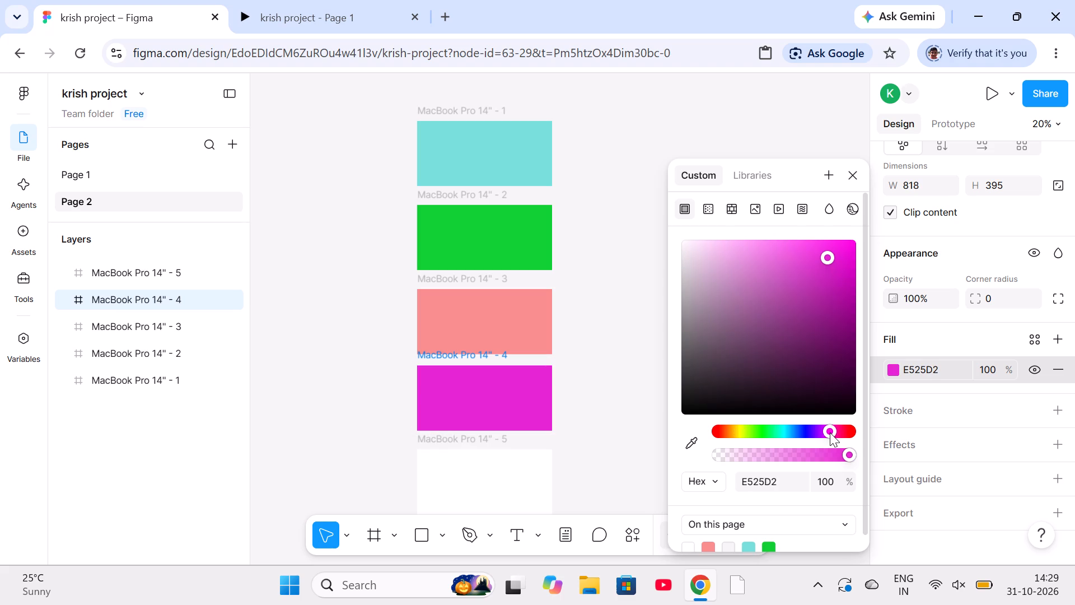
pyautogui.click(817, 255)
pyautogui.click(805, 253)
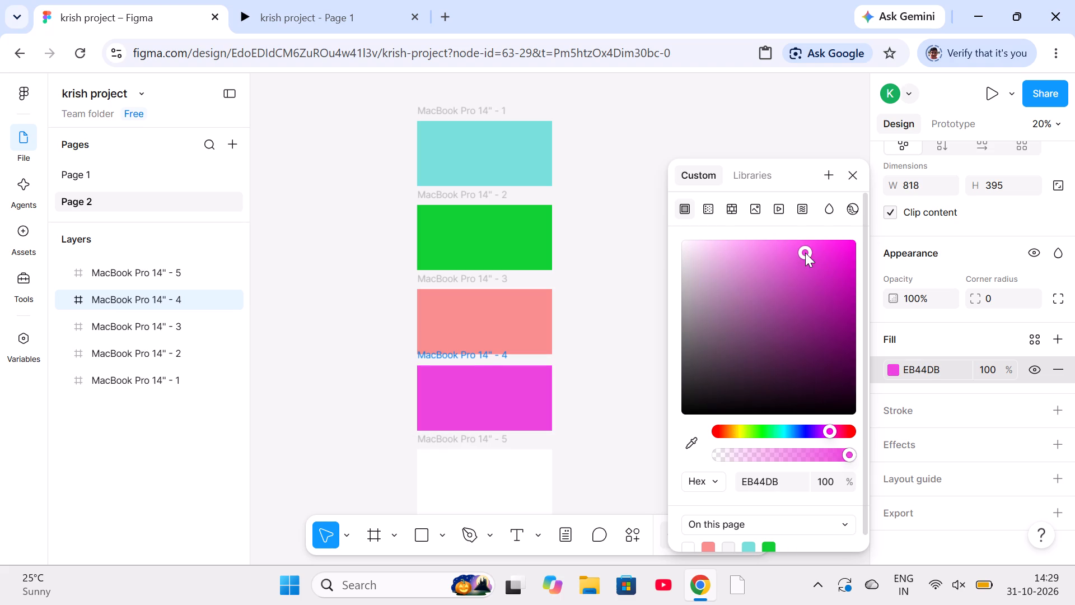
pyautogui.click(787, 253)
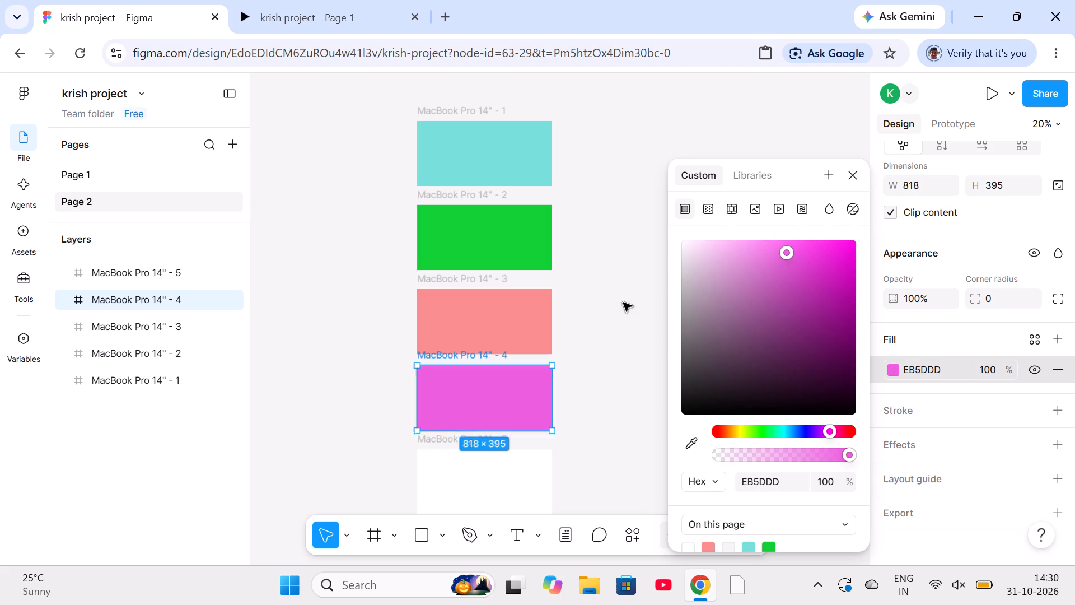
pyautogui.click(605, 315)
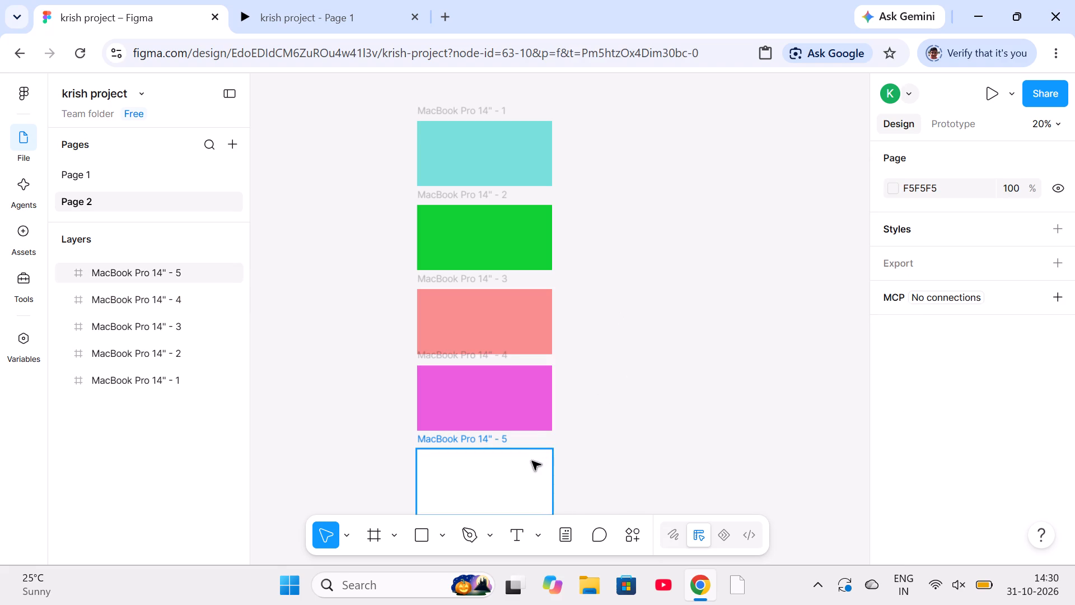
# Change the fill of the fifth frame at the bottom of the column to a soft coral red.
pyautogui.click(508, 475)
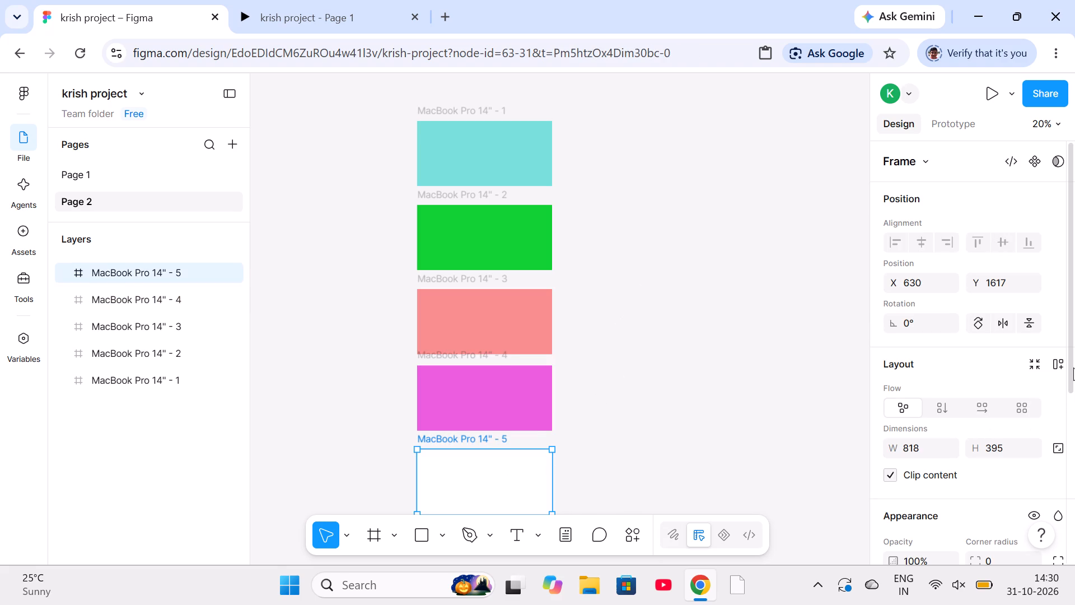
pyautogui.moveTo(1073, 367); pyautogui.dragTo(1074, 447)
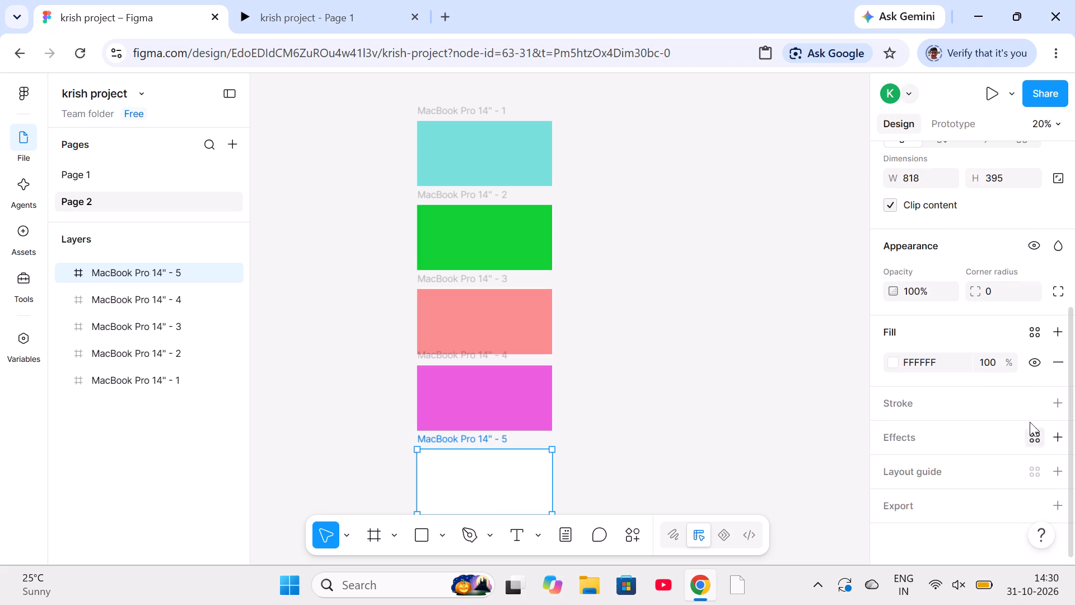
pyautogui.click(895, 356)
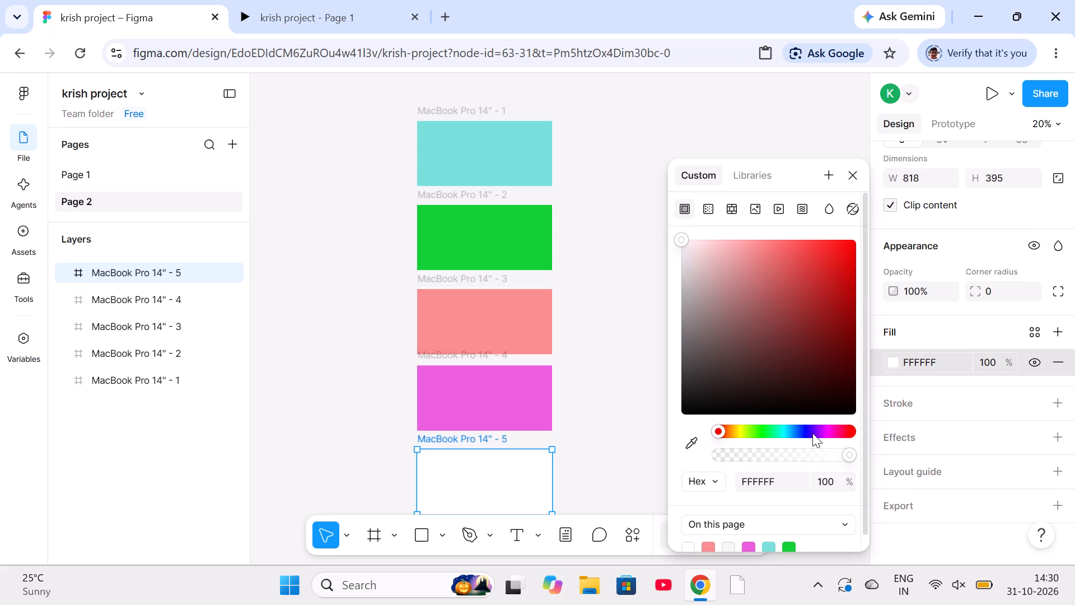
pyautogui.click(842, 426)
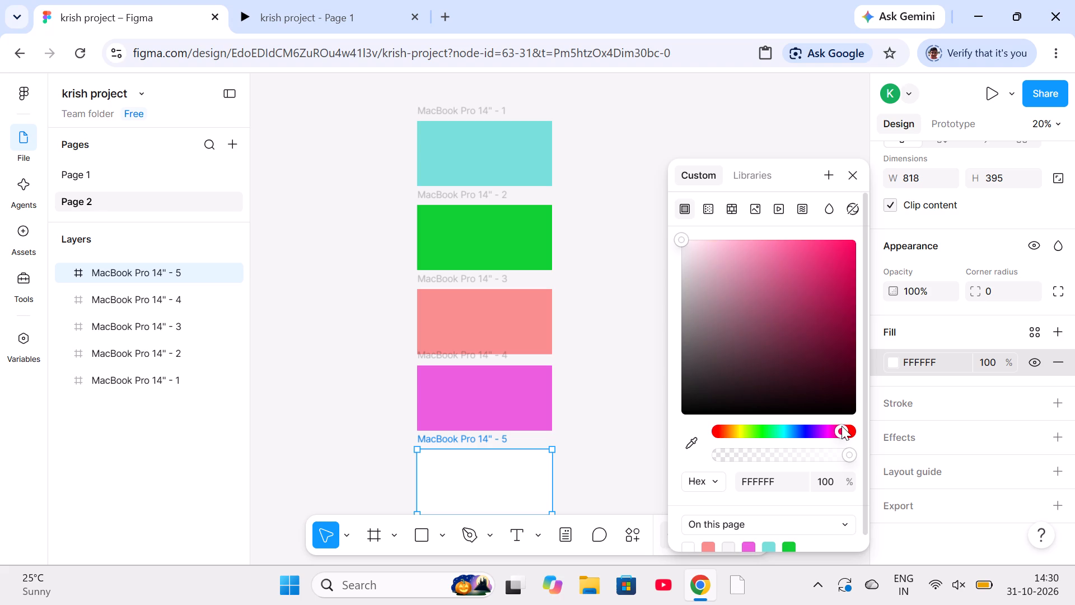
pyautogui.click(848, 426)
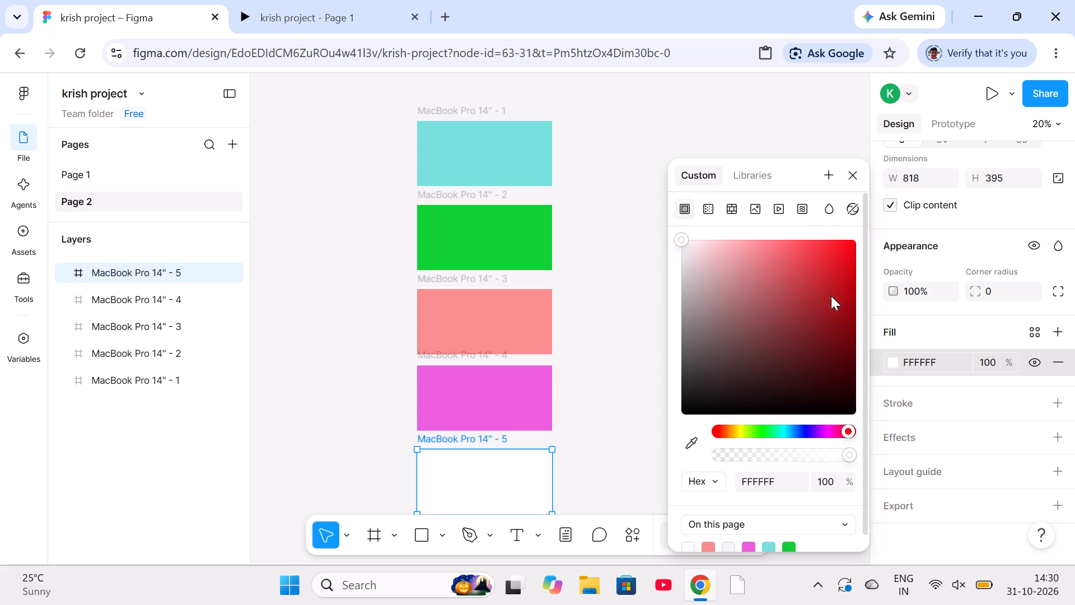
pyautogui.click(827, 273)
pyautogui.click(801, 244)
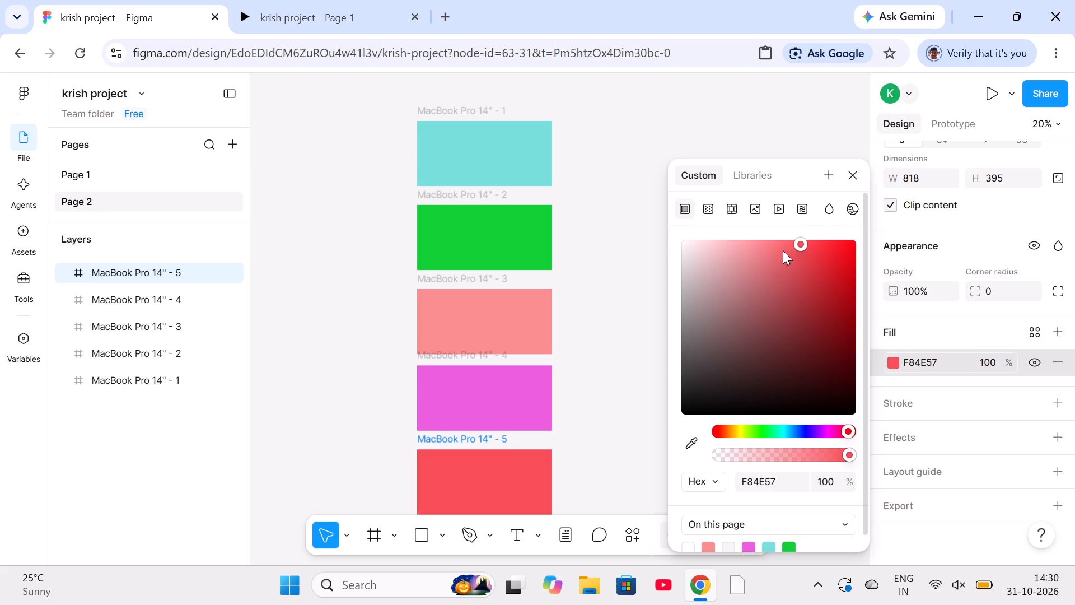
pyautogui.click(783, 250)
pyautogui.click(646, 280)
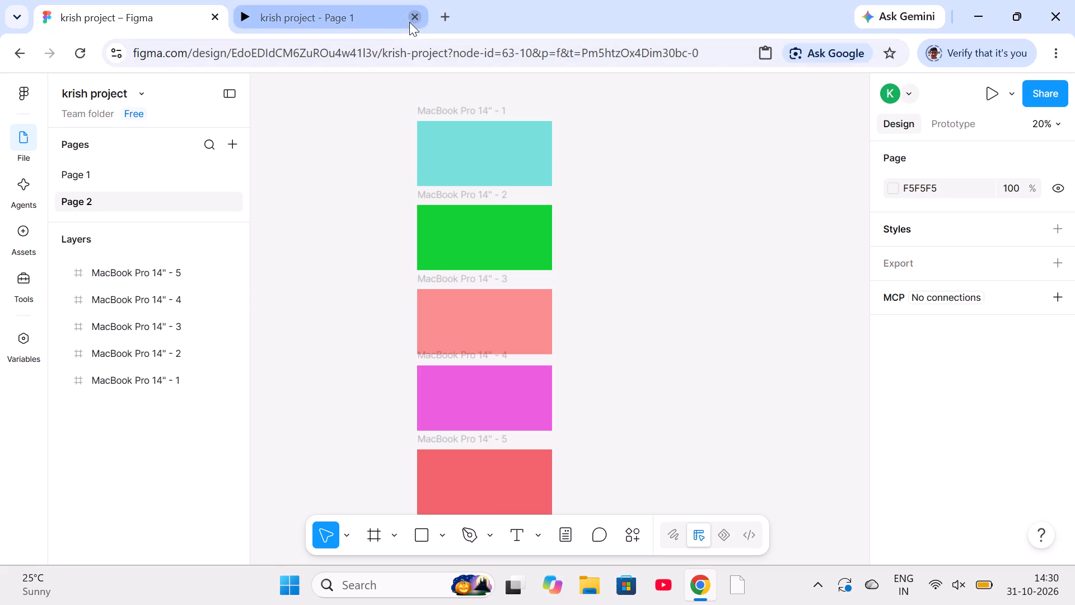
# Close the browser tab with the Page 1 prototype preview and go back to the design file.
pyautogui.click(378, 12)
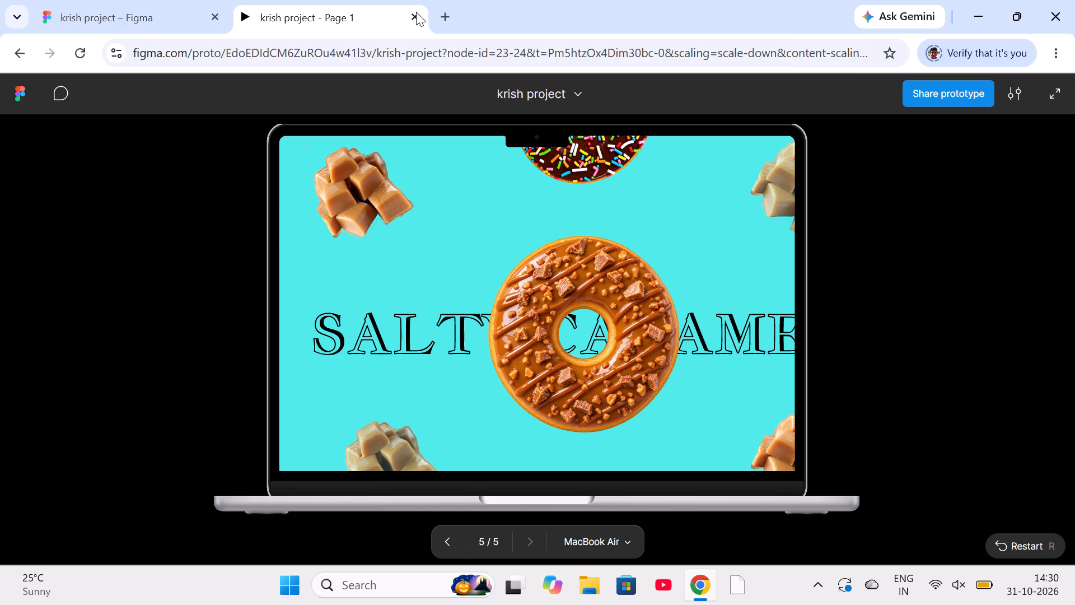
pyautogui.click(416, 12)
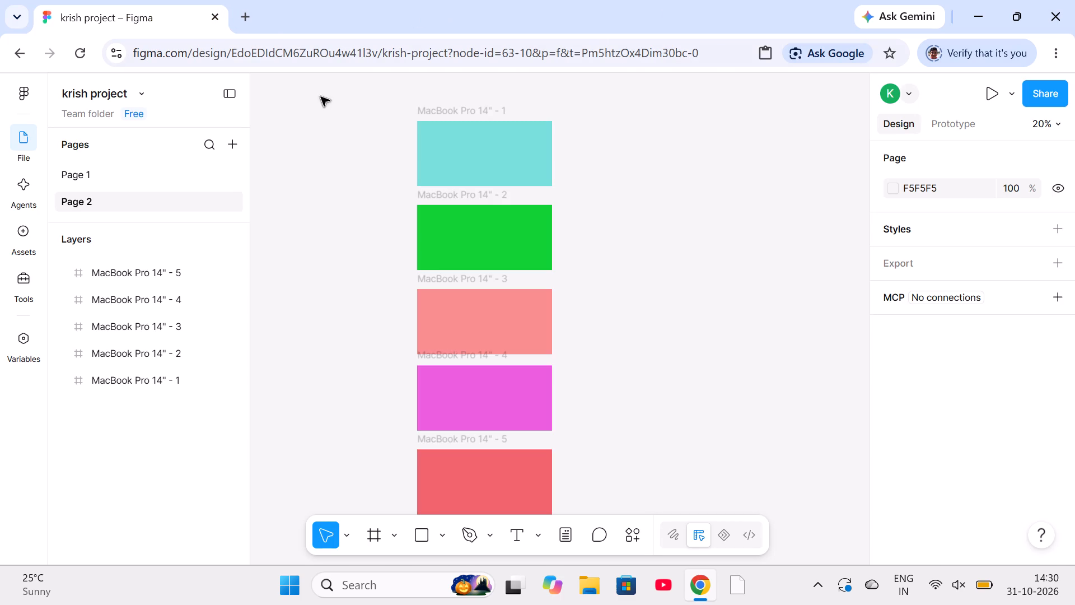
# Look at the finished donut slides on Page 1 for reference, and return to Page 2.
pyautogui.click(191, 169)
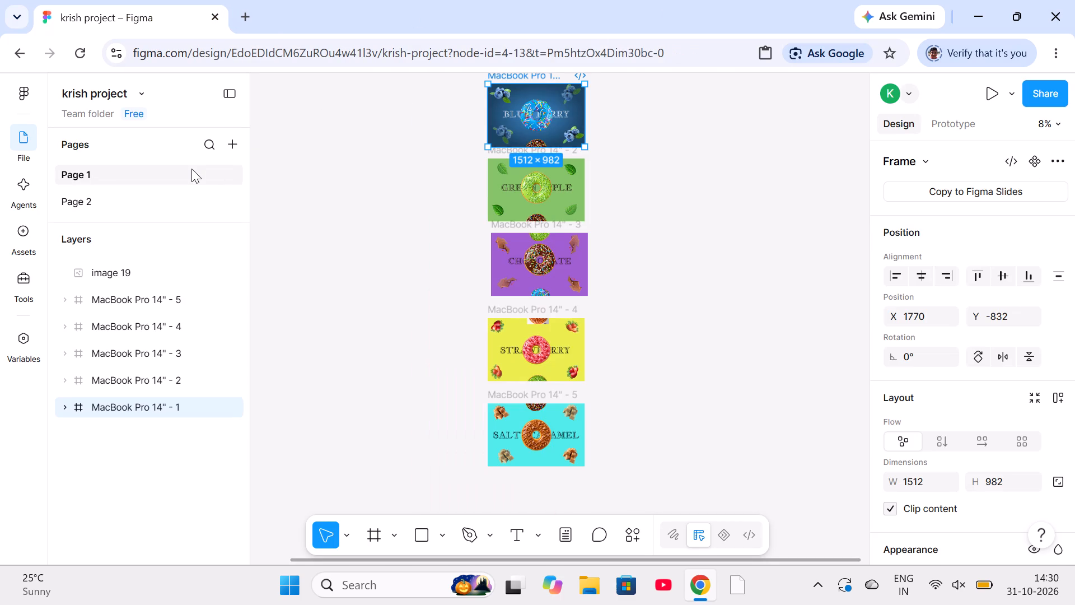
pyautogui.click(174, 199)
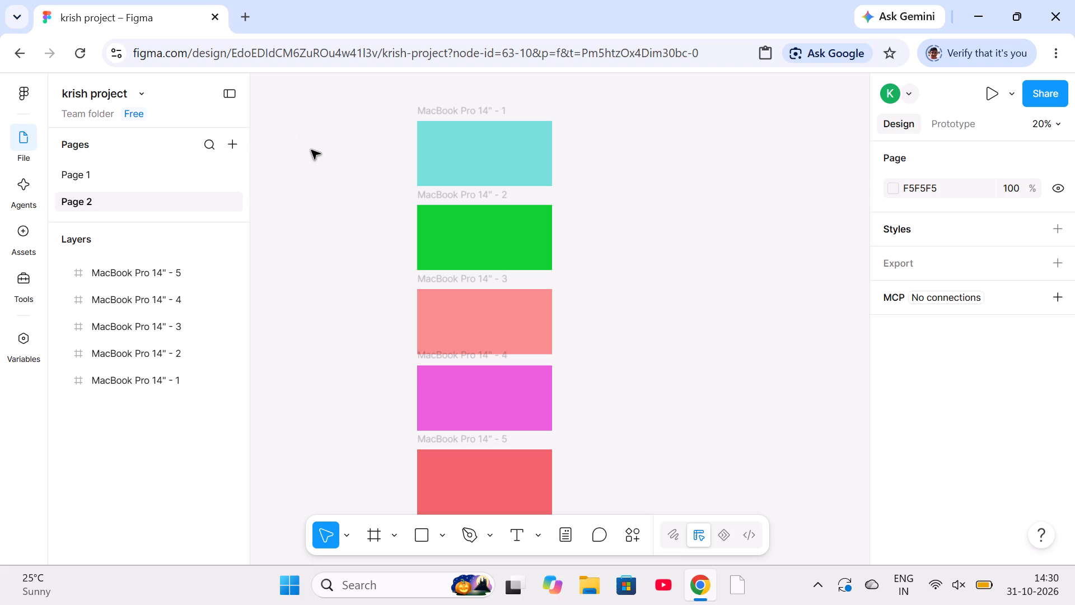
# Search Google in a new browser tab for "on which objects we can make a figma design of 5 slides best".
pyautogui.click(245, 19)
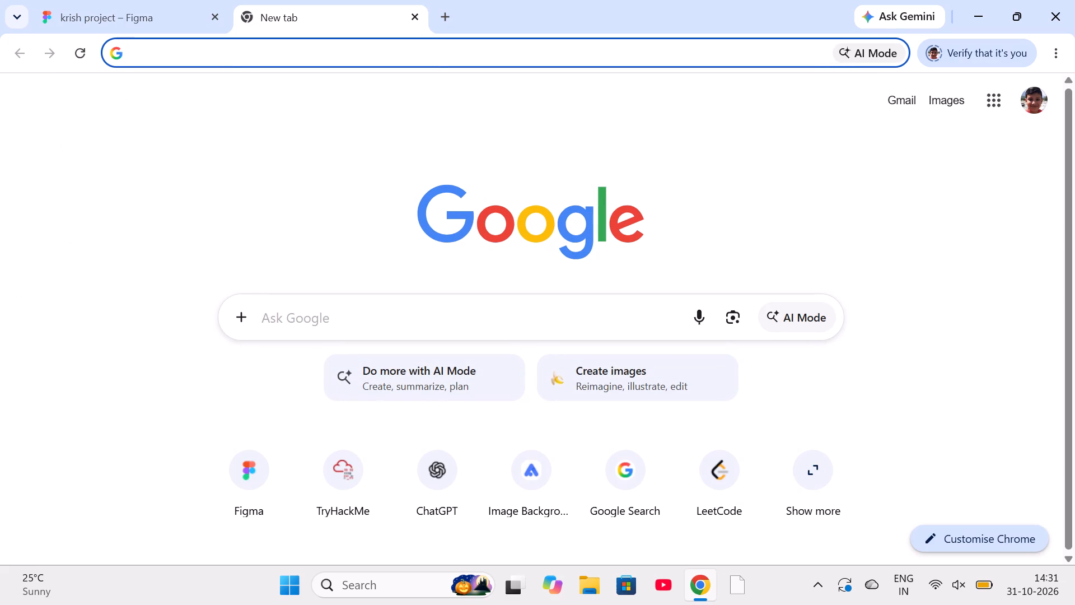
pyautogui.write('on which')
pyautogui.press('space')
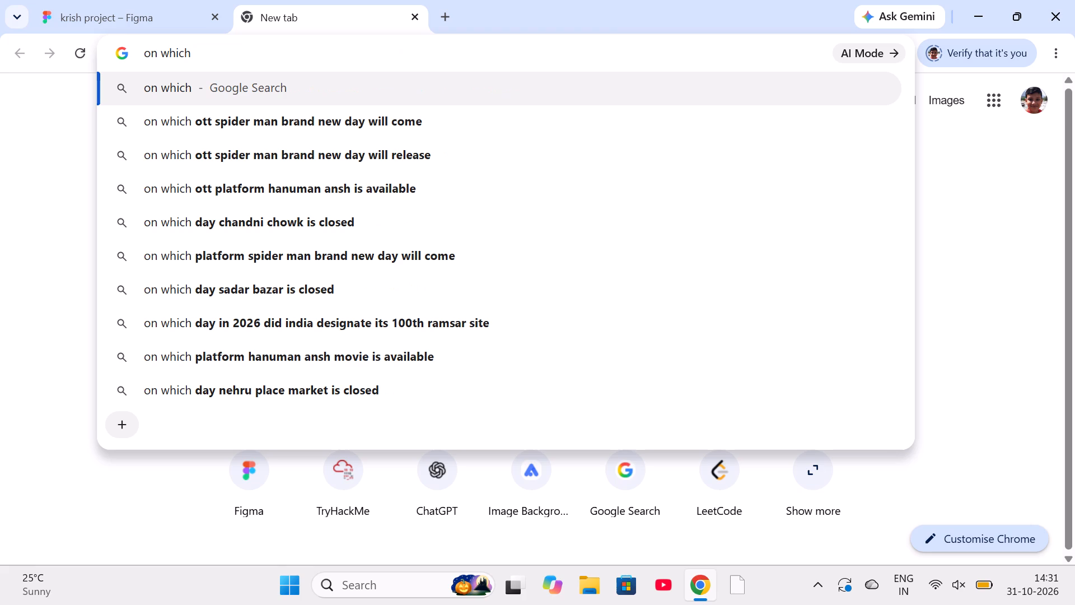
pyautogui.write('objects we can amke')
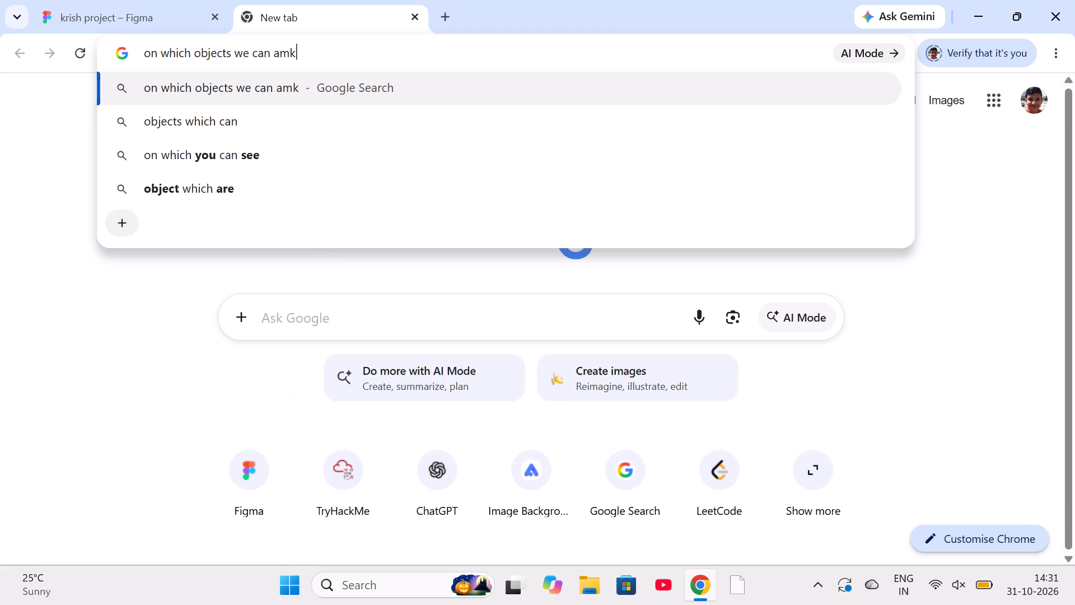
pyautogui.press('space')
pyautogui.write('a fifma design of 5 slides')
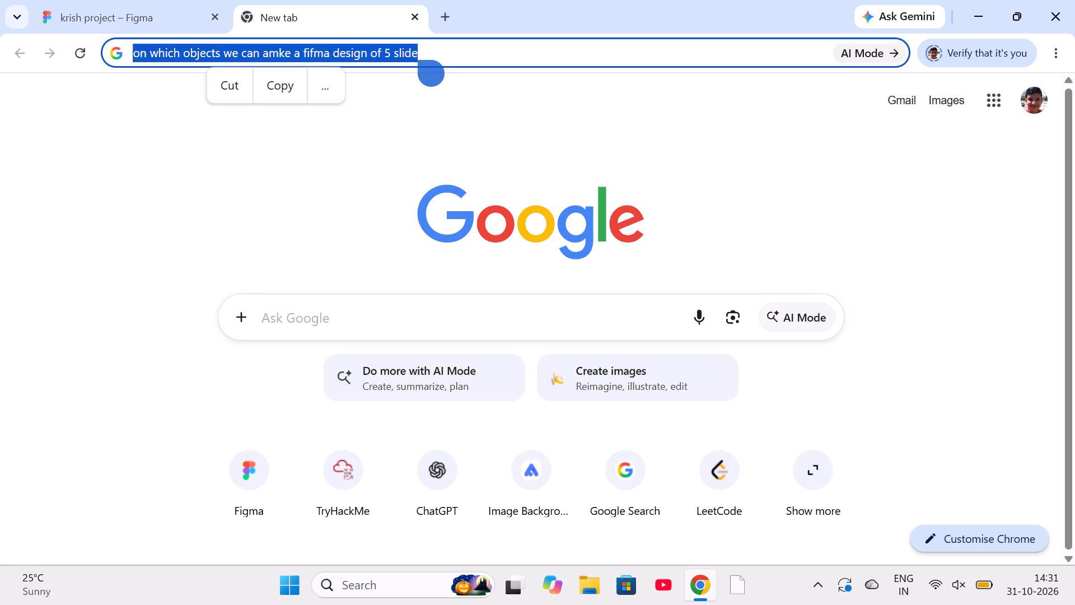
pyautogui.click(441, 44)
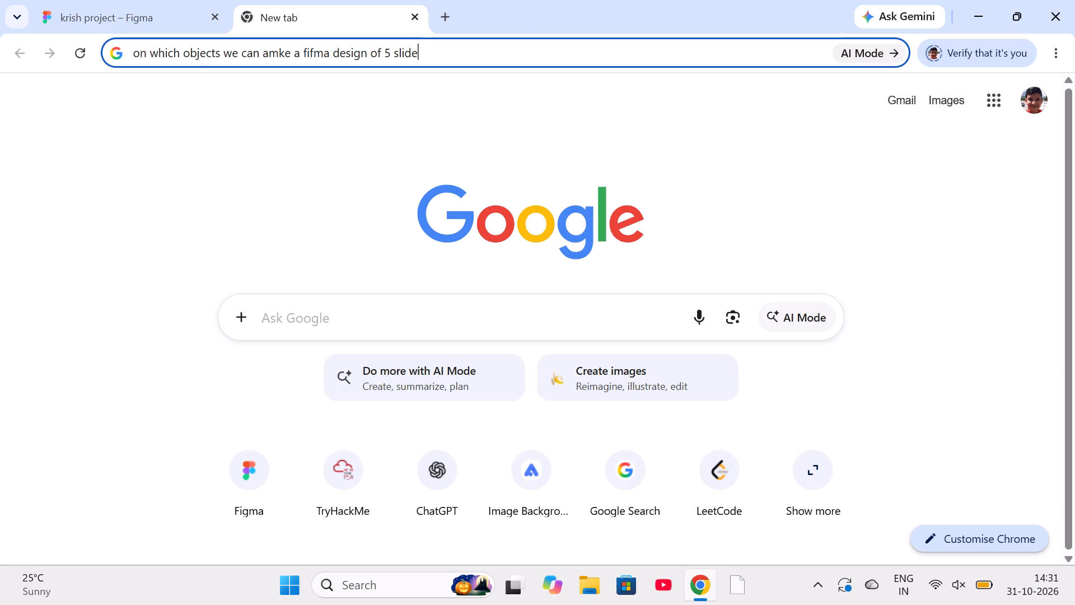
pyautogui.write('e')
pyautogui.press('space')
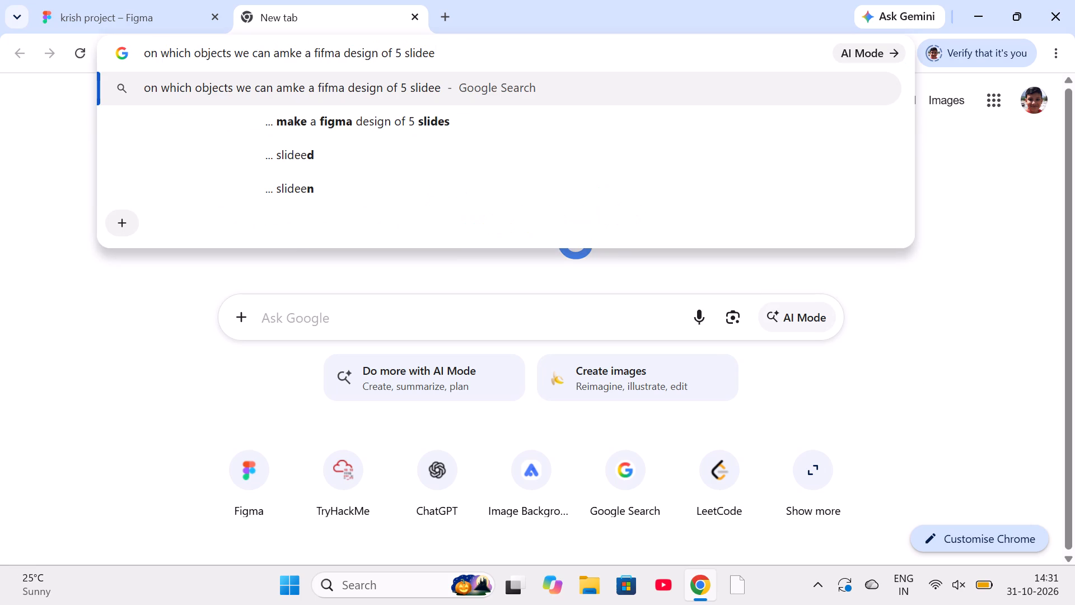
pyautogui.write('best')
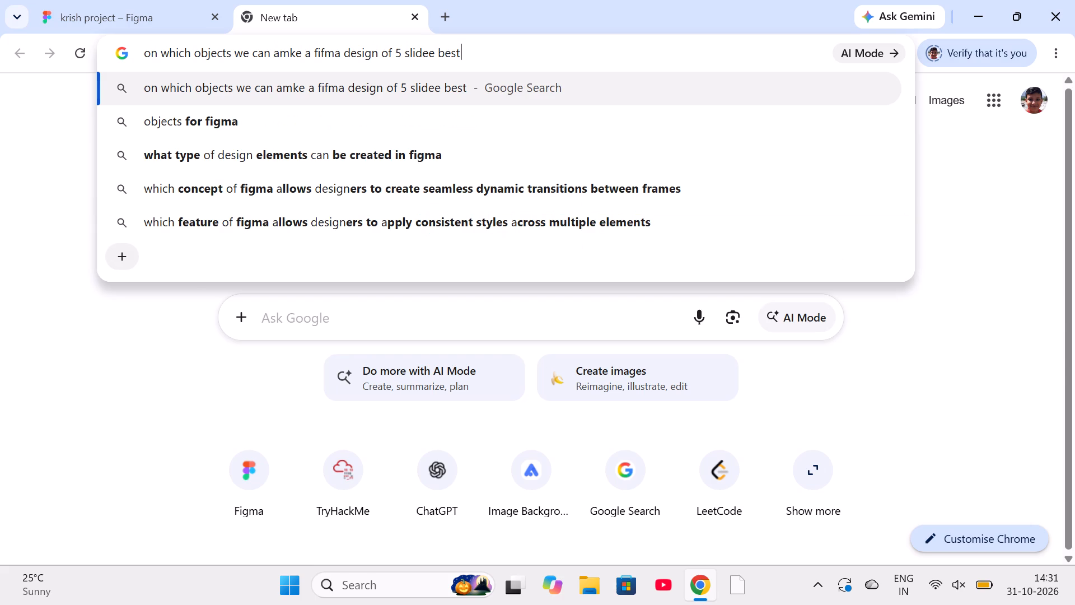
pyautogui.press('Return')
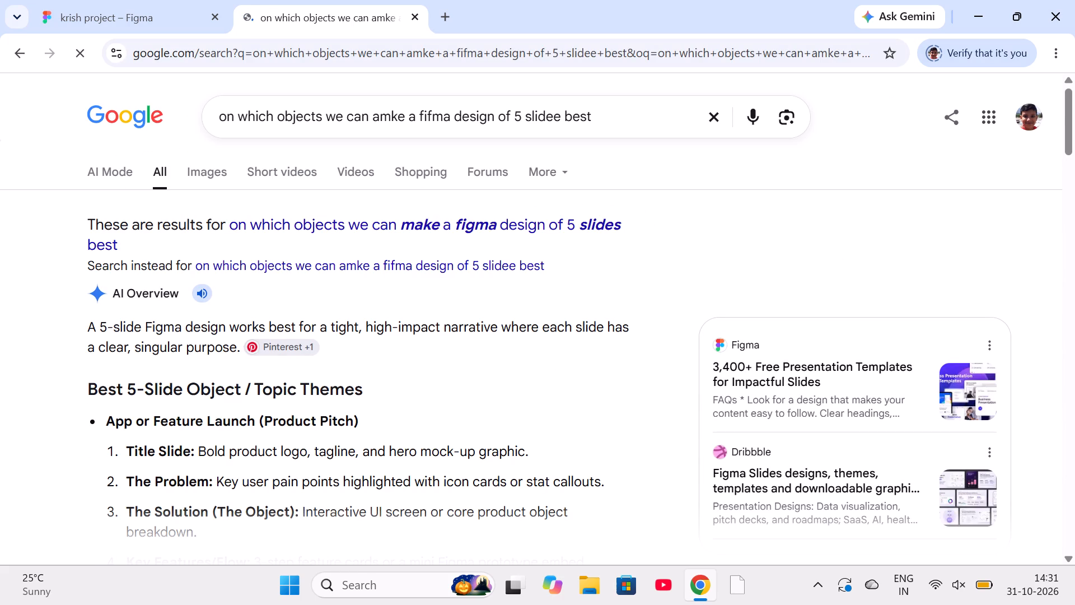
# Look through the search results for topic ideas for a five-slide Figma design and return to the AI Overview.
pyautogui.press('Down')
pyautogui.press('Down')
pyautogui.press('Down')
pyautogui.press('Down')
pyautogui.press('Down')
pyautogui.press('Down')
pyautogui.press('Down')
pyautogui.press('Down')
pyautogui.press('Down')
pyautogui.press('Down')
pyautogui.press('Down')
pyautogui.press('Down')
pyautogui.press('Down')
pyautogui.press('Down')
pyautogui.press('Down')
pyautogui.press('Down')
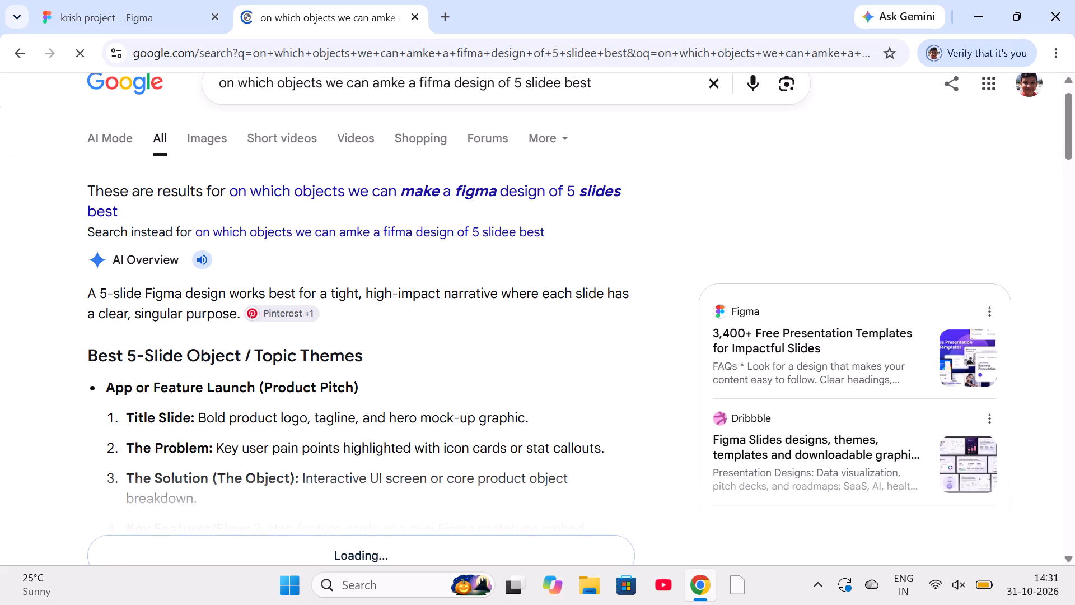
pyautogui.press('Down')
pyautogui.press('Down')
pyautogui.press('Down')
pyautogui.press('Down')
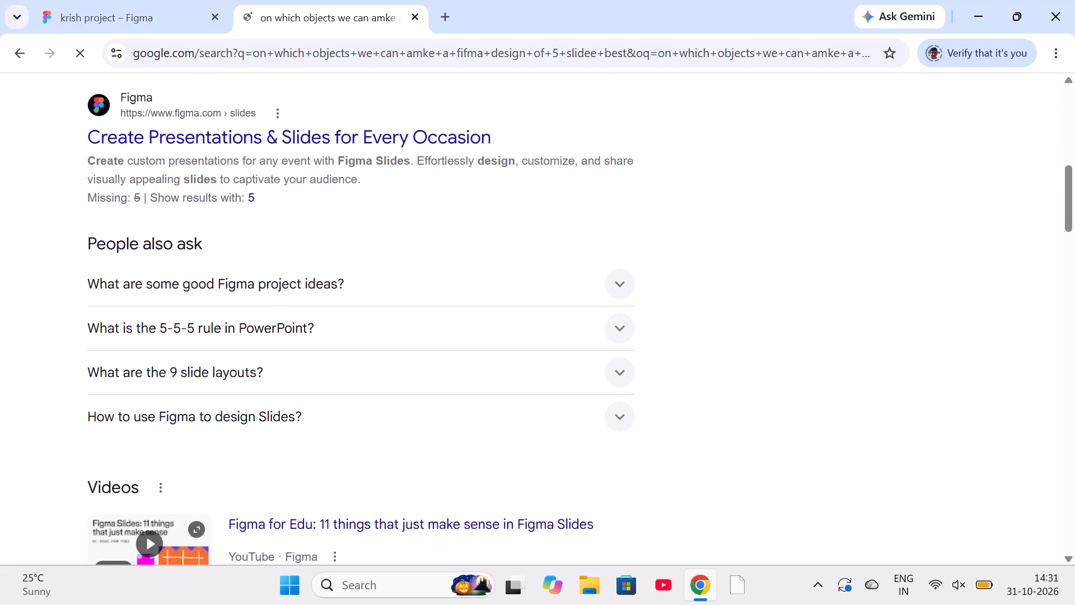
pyautogui.press('Down')
pyautogui.press('Down')
pyautogui.press('Down')
pyautogui.press('Down')
pyautogui.press('Down')
pyautogui.press('Down')
pyautogui.press('Down')
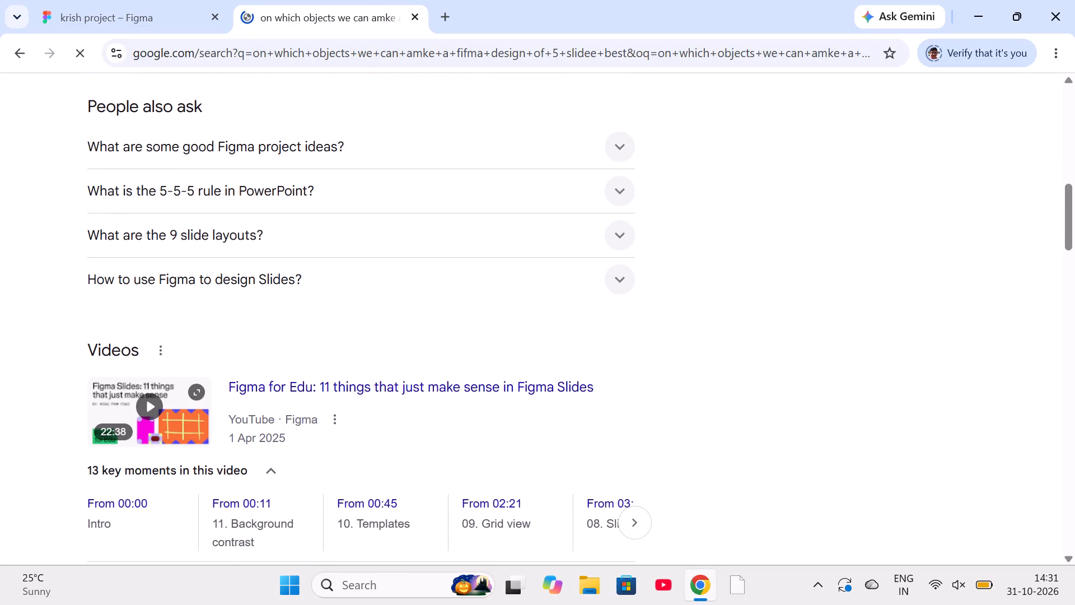
pyautogui.press('Up')
pyautogui.press('Up')
pyautogui.press('Up')
pyautogui.press('Up')
pyautogui.press('Up')
pyautogui.press('Up')
pyautogui.press('Up')
pyautogui.press('Up')
pyautogui.press('Up')
pyautogui.press('Up')
pyautogui.press('Up')
pyautogui.press('Up')
pyautogui.press('Up')
pyautogui.press('Up')
pyautogui.press('Up')
pyautogui.press('Up')
pyautogui.press('Up')
pyautogui.press('Up')
pyautogui.press('Up')
pyautogui.press('Up')
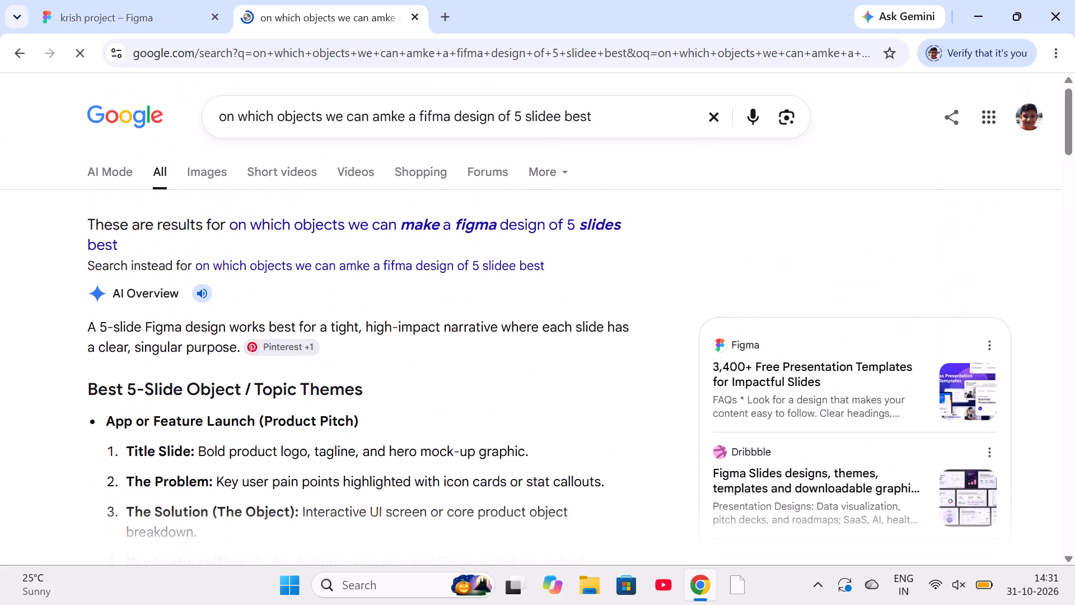
# Open the Figma Community result for free presentation templates and browse the template gallery for slide ideas.
pyautogui.press('Up')
pyautogui.click(968, 390)
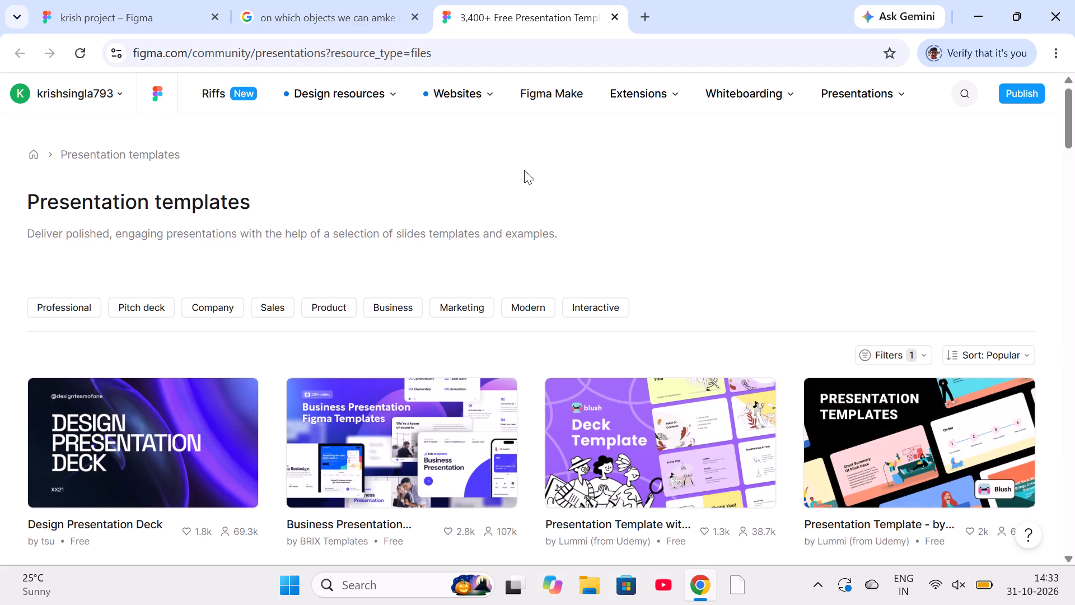
pyautogui.press('Down')
pyautogui.press('Down')
pyautogui.press('Down')
pyautogui.press('Down')
pyautogui.press('Down')
pyautogui.press('Down')
pyautogui.press('Down')
pyautogui.press('Down')
pyautogui.press('Down')
pyautogui.press('Down')
pyautogui.press('Down')
pyautogui.press('Down')
pyautogui.press('Down')
pyautogui.press('Down')
pyautogui.press('Down')
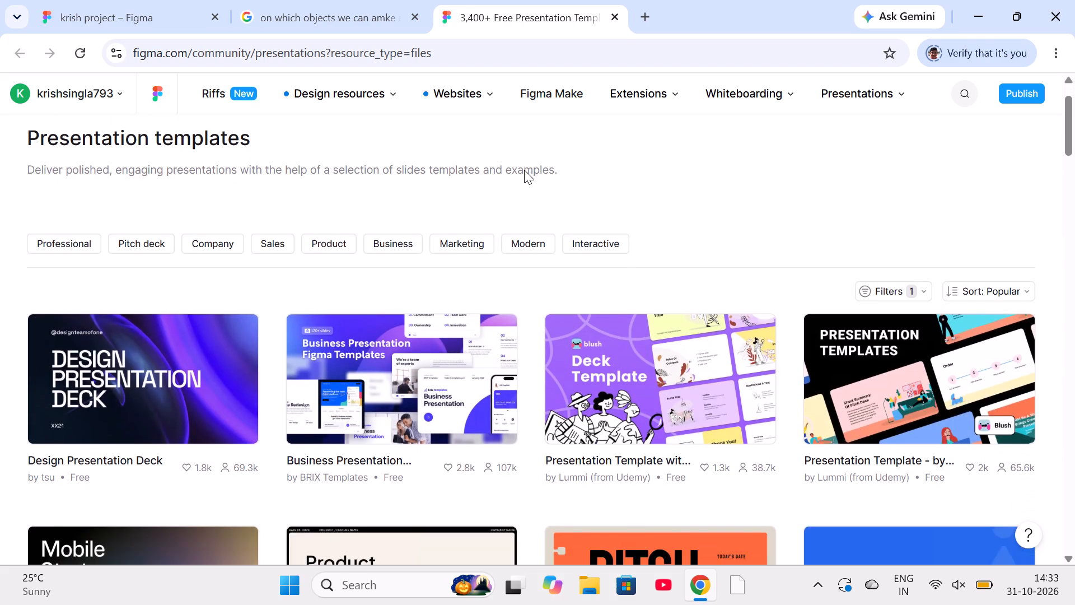
pyautogui.press('Down')
pyautogui.press('Down')
pyautogui.press('Down')
pyautogui.press('Down')
pyautogui.press('Down')
pyautogui.press('Down')
pyautogui.press('Down')
pyautogui.press('Down')
pyautogui.press('Down')
pyautogui.press('Down')
pyautogui.press('Down')
pyautogui.press('Down')
pyautogui.press('Down')
pyautogui.press('Down')
pyautogui.press('Down')
pyautogui.press('Down')
pyautogui.press('Down')
pyautogui.press('Down')
pyautogui.press('Down')
pyautogui.press('Down')
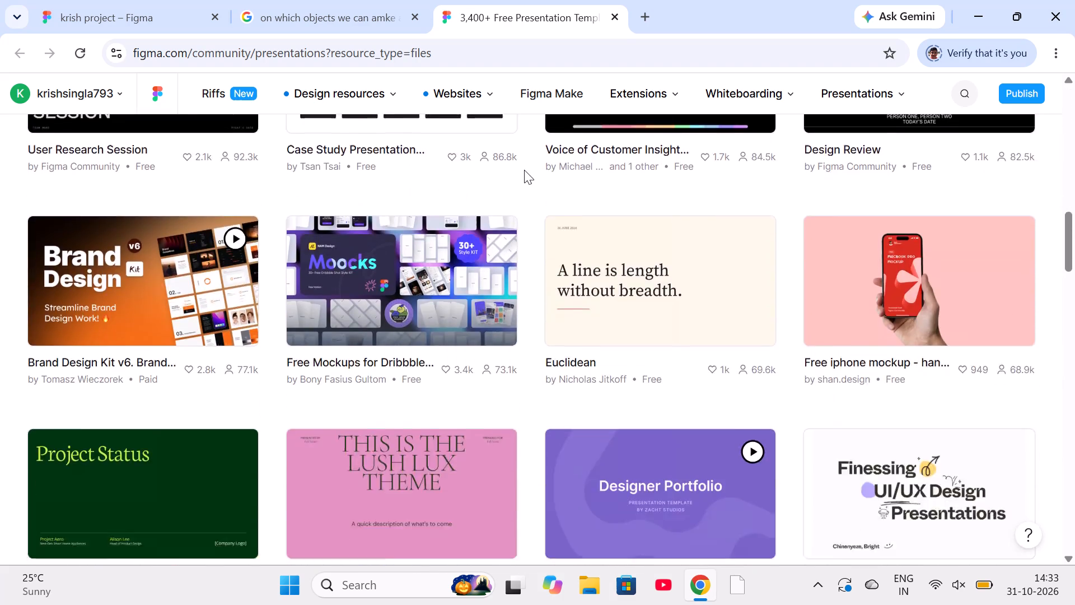
pyautogui.press('Up')
pyautogui.press('Up')
pyautogui.press('Up')
pyautogui.press('Up')
pyautogui.press('Up')
pyautogui.press('Up')
pyautogui.press('Up')
pyautogui.press('Up')
pyautogui.press('Up')
pyautogui.press('Up')
pyautogui.press('Up')
pyautogui.press('Up')
pyautogui.press('Up')
pyautogui.press('Up')
pyautogui.press('Up')
pyautogui.press('Up')
pyautogui.press('Up')
pyautogui.press('Up')
pyautogui.press('Up')
pyautogui.press('Up')
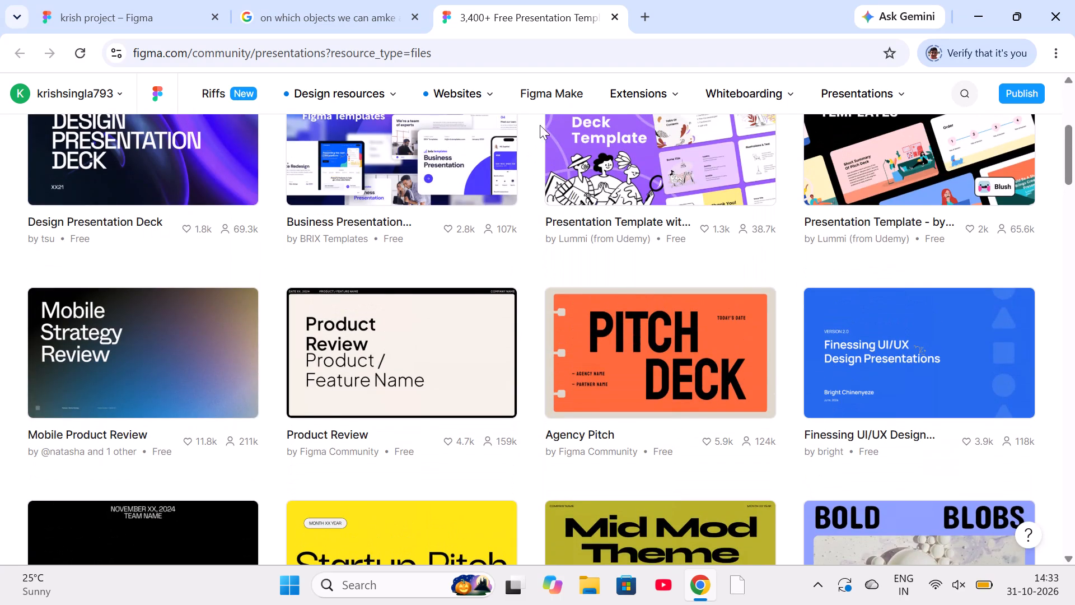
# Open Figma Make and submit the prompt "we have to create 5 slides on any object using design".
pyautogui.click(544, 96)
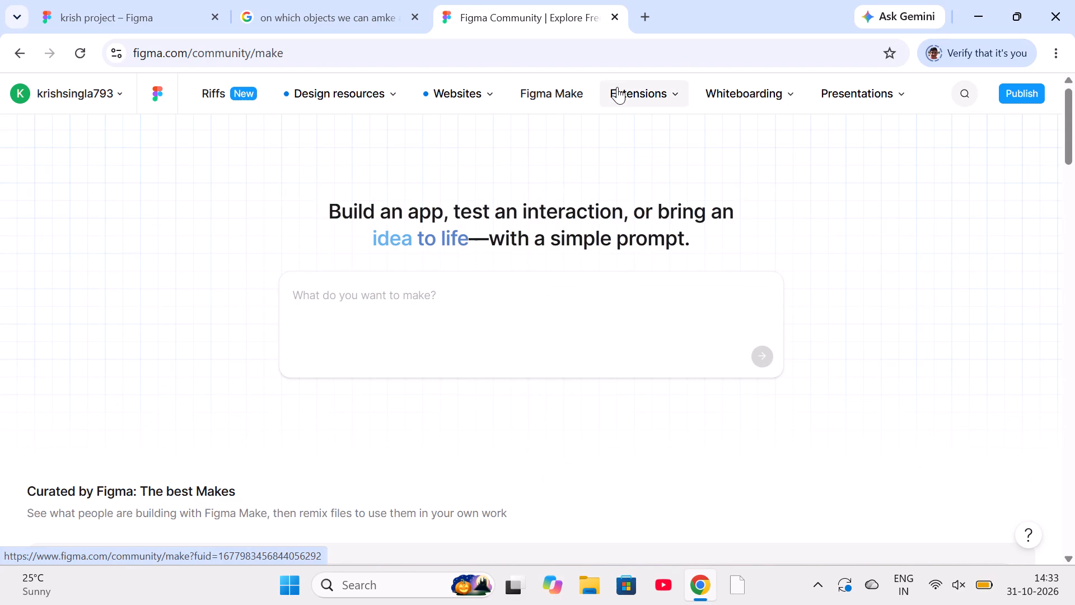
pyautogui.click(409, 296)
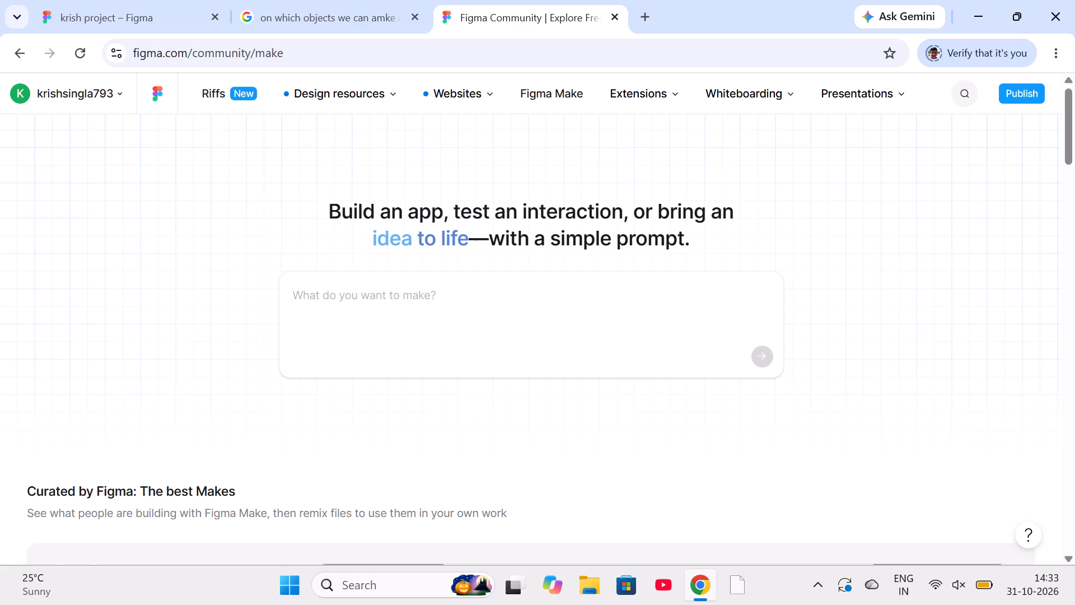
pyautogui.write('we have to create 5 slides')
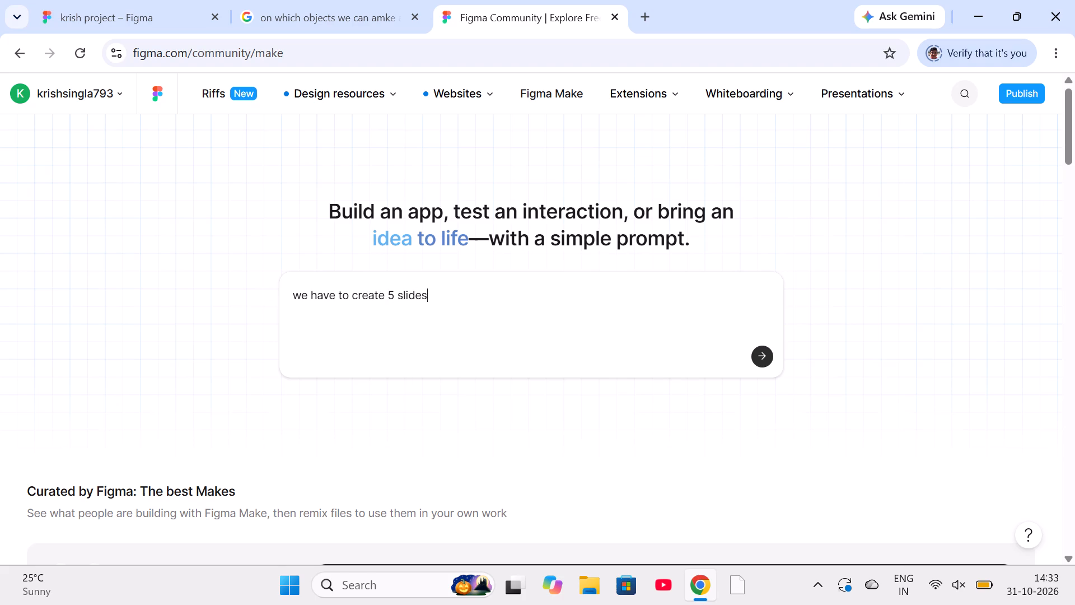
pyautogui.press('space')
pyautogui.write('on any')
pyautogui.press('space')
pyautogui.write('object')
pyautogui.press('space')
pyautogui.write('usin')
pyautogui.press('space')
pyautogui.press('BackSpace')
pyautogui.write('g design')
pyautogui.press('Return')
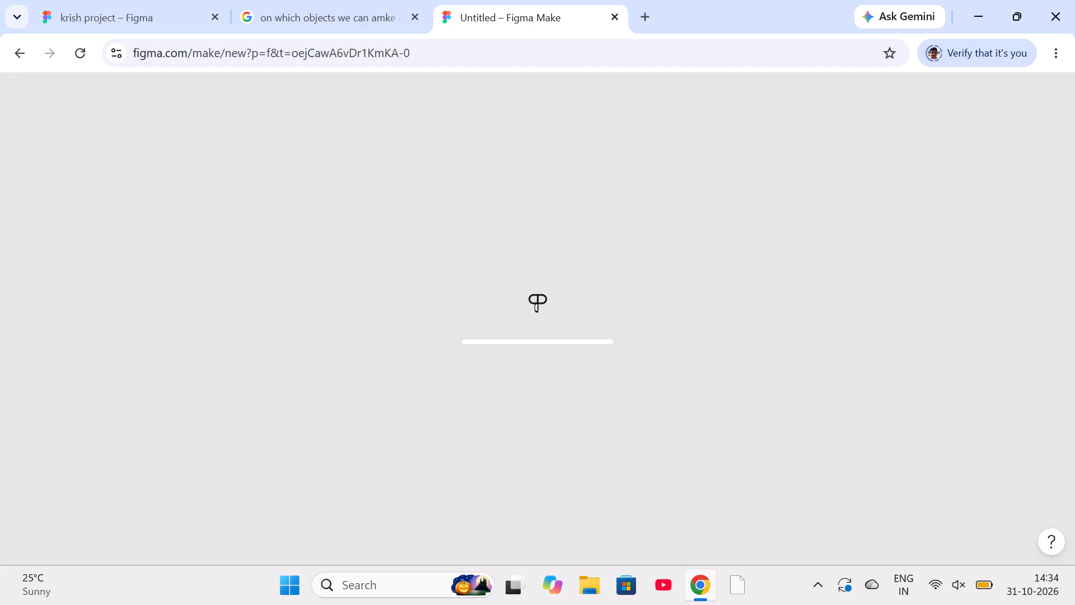
# Close the Figma Make and Google results browser tabs to return to the design file.
pyautogui.click(613, 22)
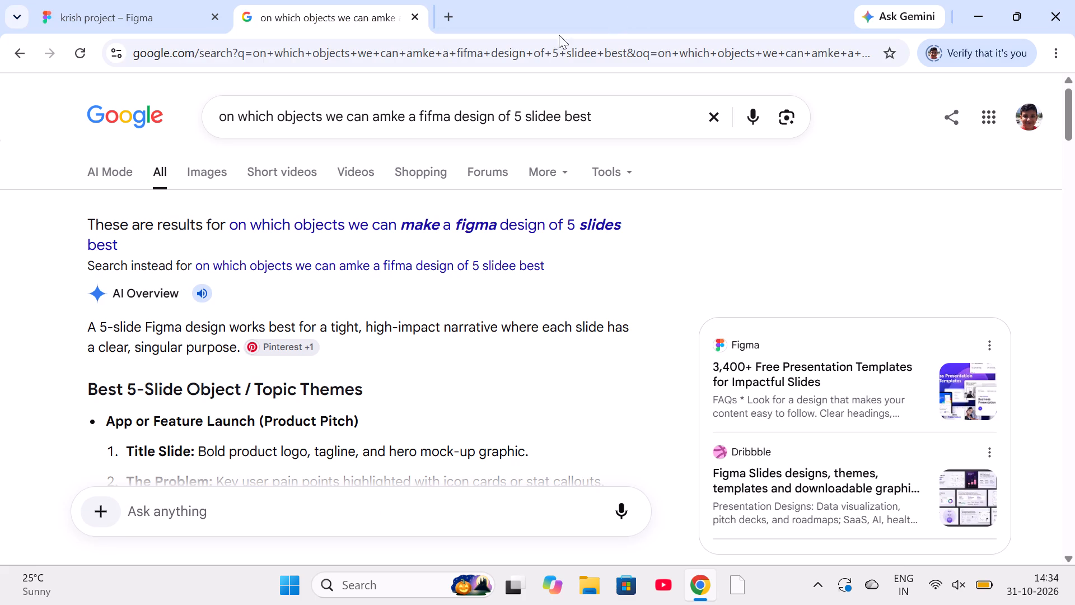
pyautogui.click(410, 12)
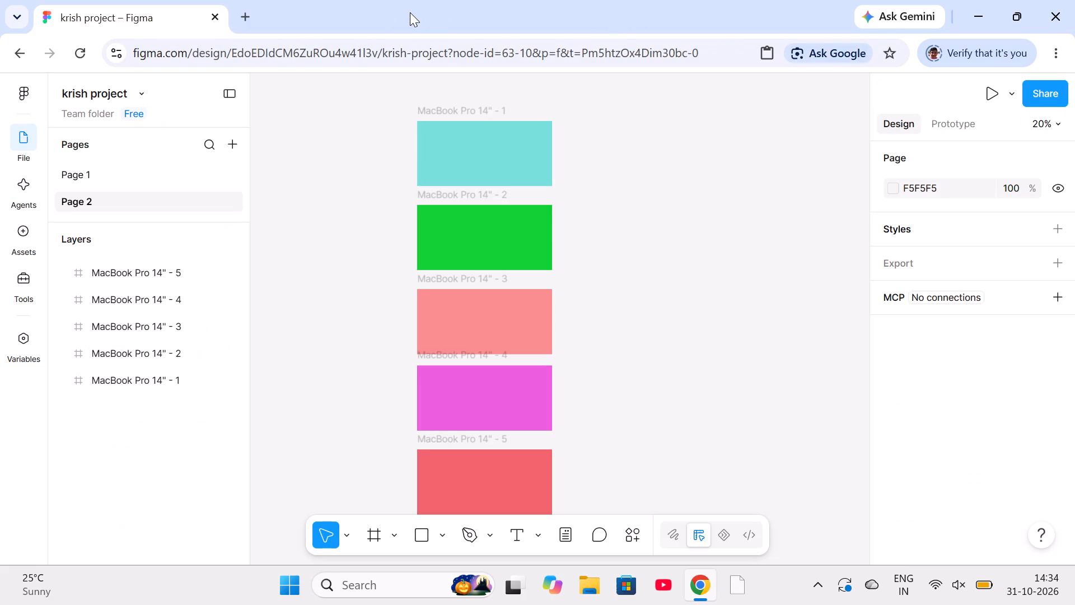
pyautogui.click(242, 15)
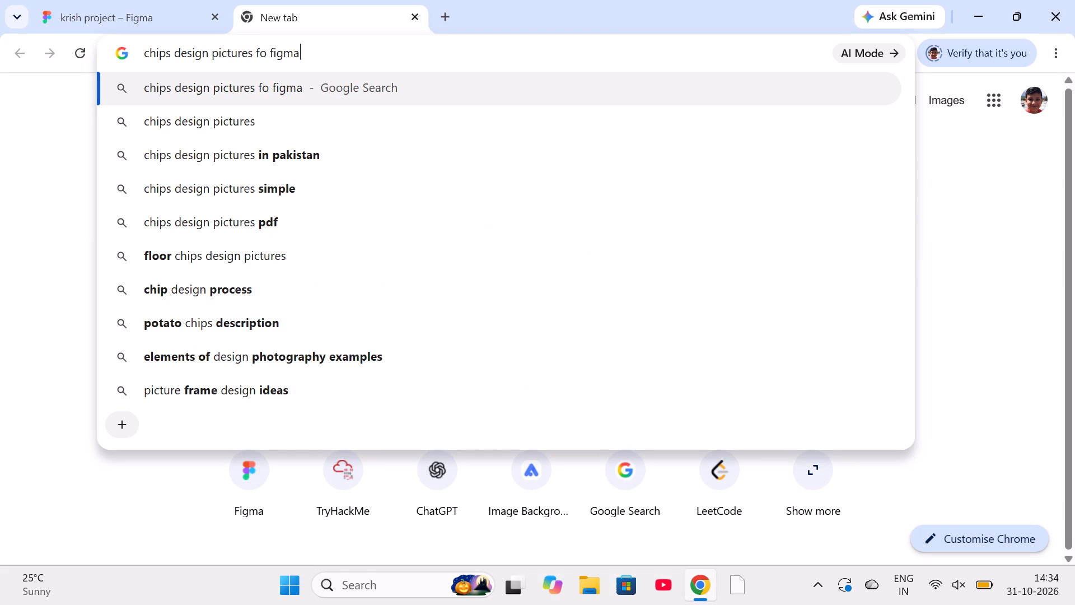
pyautogui.press('Return')
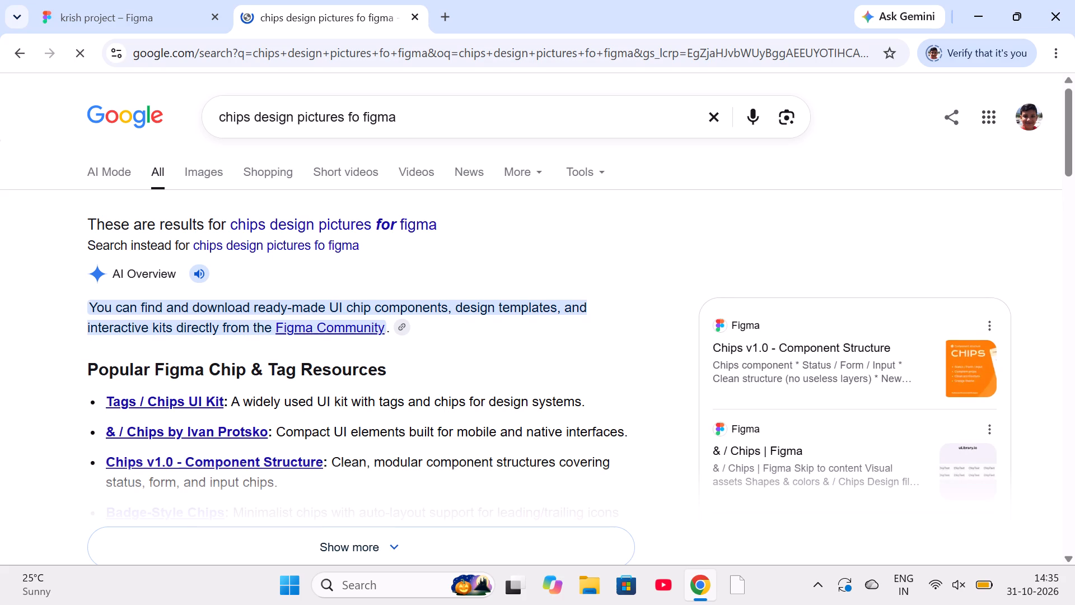
# Show the image results and copy the full preview image of "lays chip packets" from Figma.
pyautogui.click(220, 176)
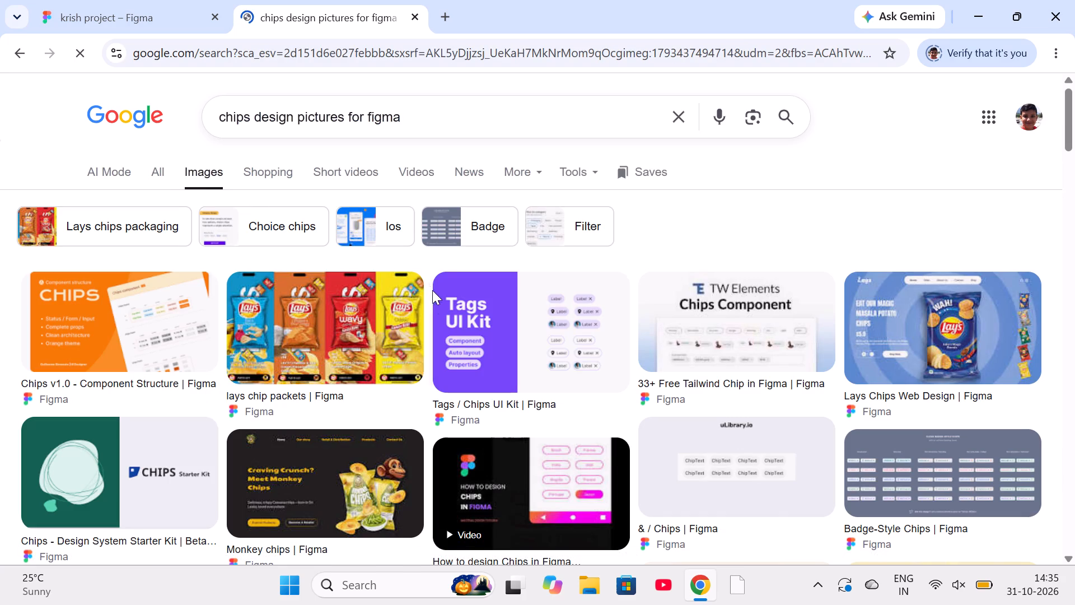
pyautogui.click(359, 323)
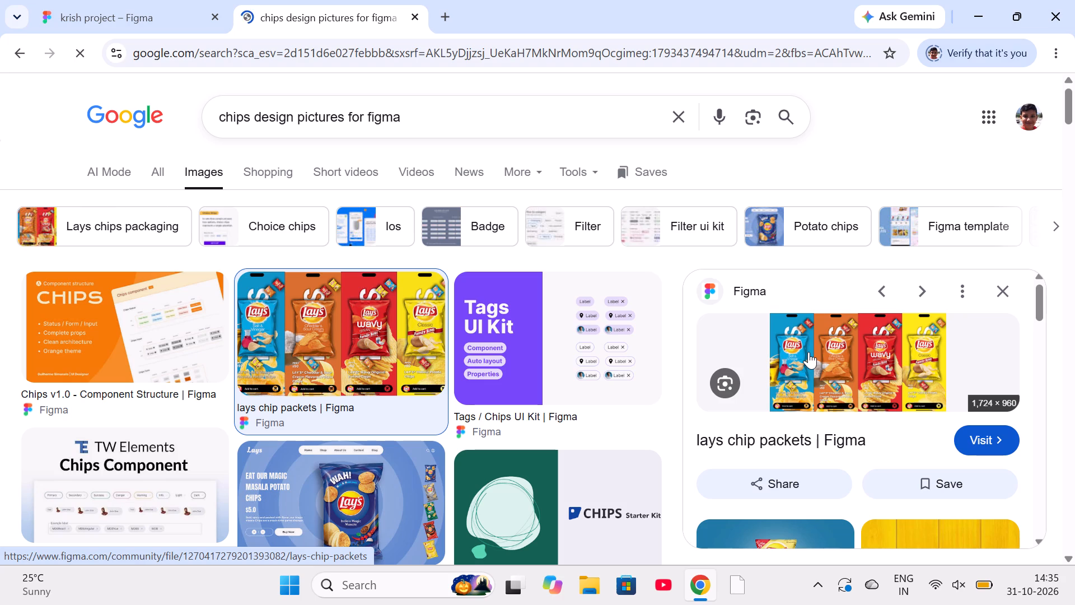
pyautogui.rightClick(808, 352)
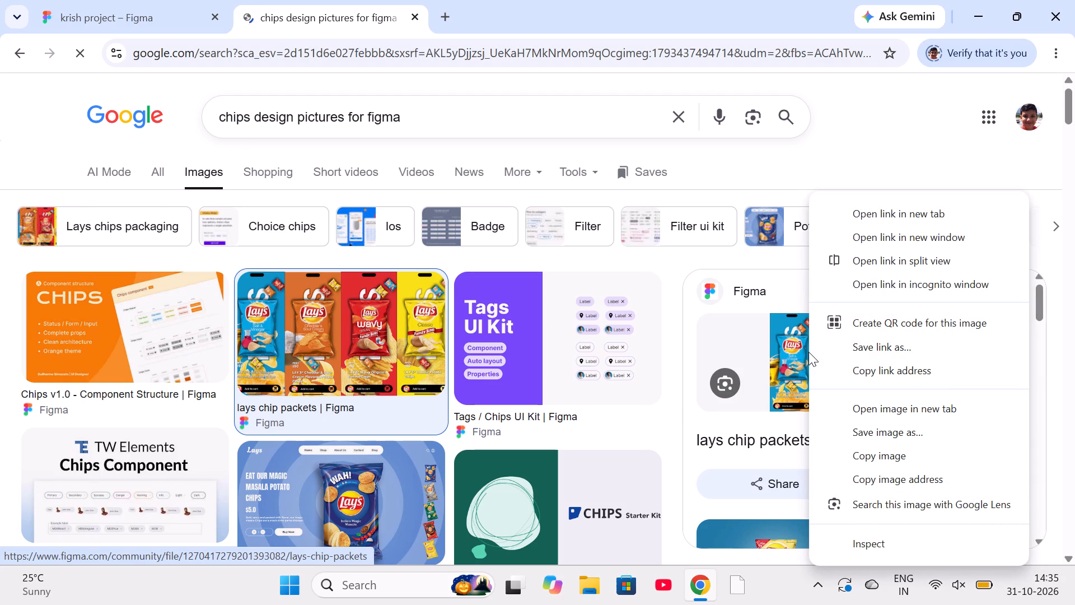
pyautogui.click(905, 450)
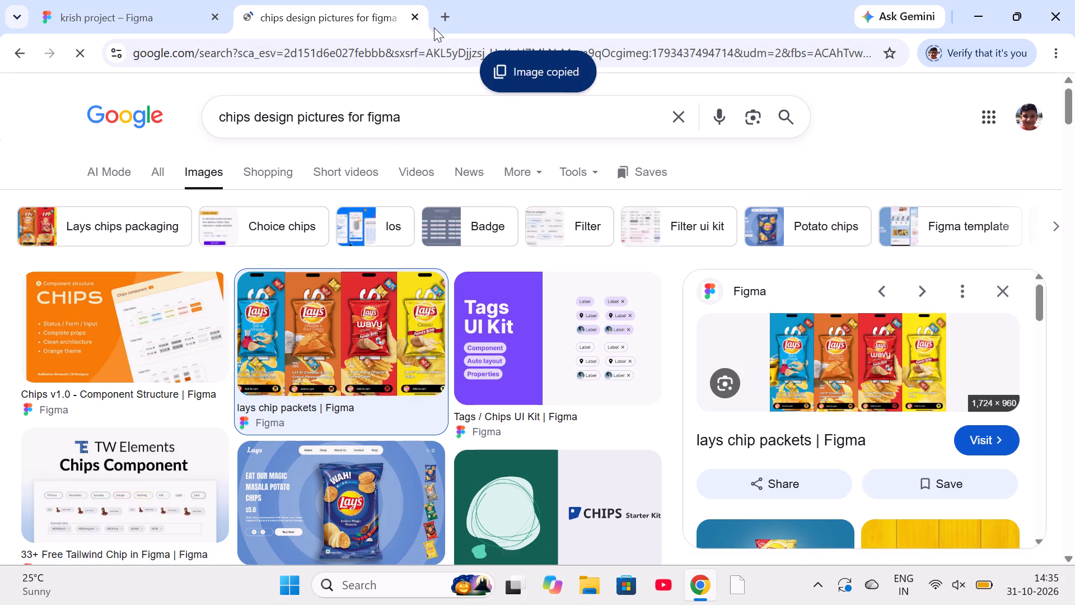
# Open removal.ai in a new browser tab and paste in the copied Lay's chip packets image for background removal.
pyautogui.click(443, 15)
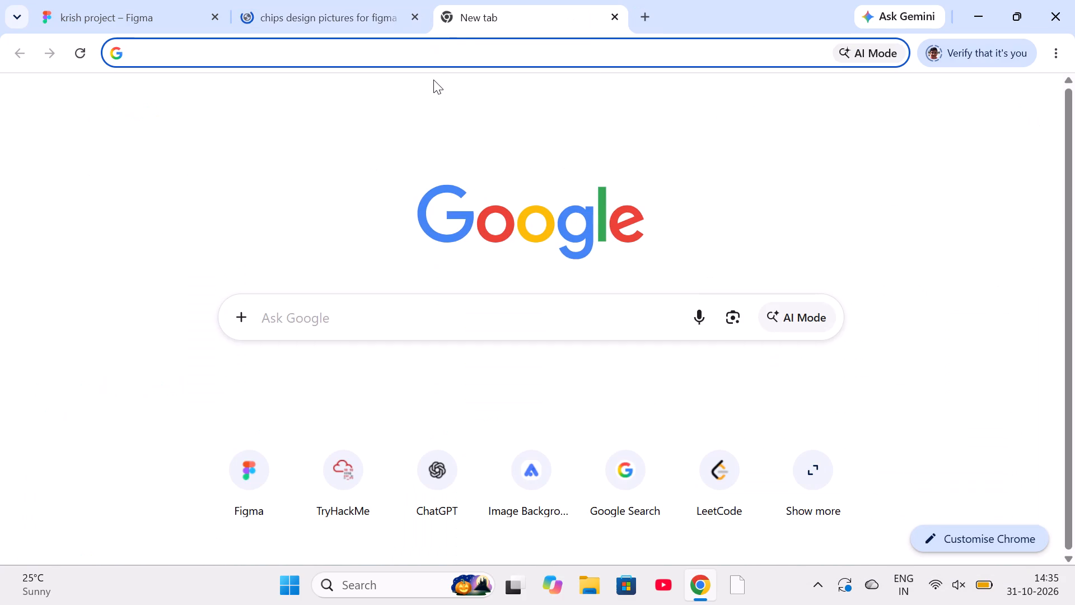
pyautogui.write('removal')
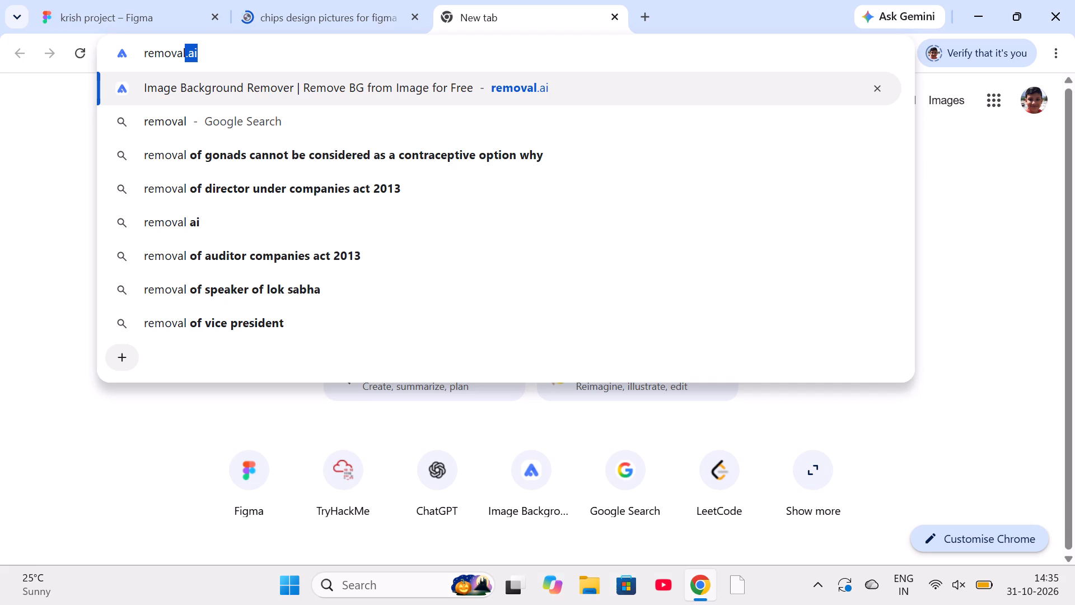
pyautogui.press('Return')
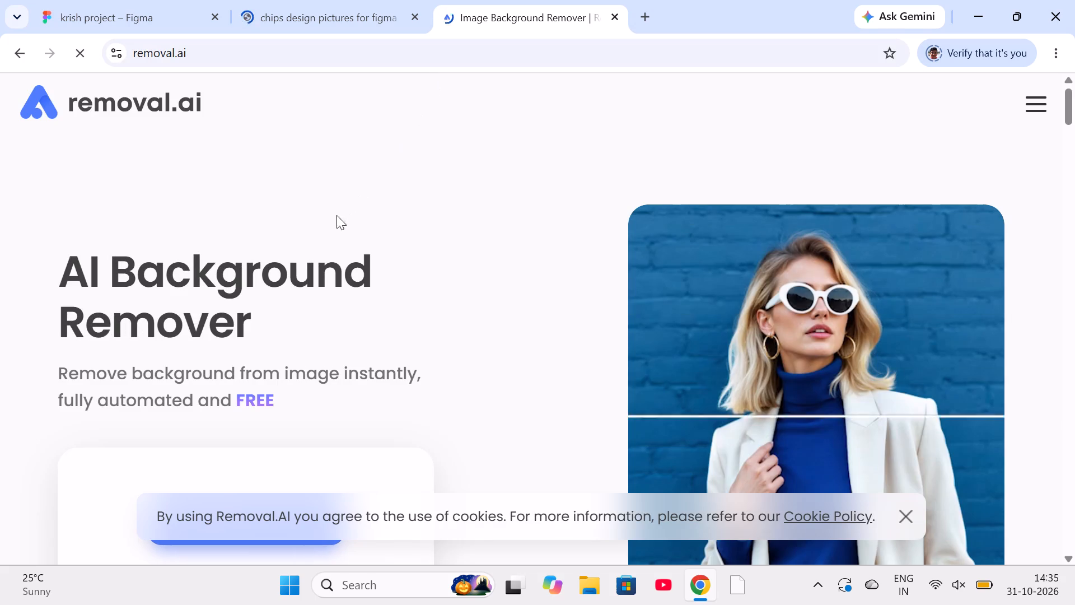
pyautogui.press('Down')
pyautogui.press('Down')
pyautogui.press('Down')
pyautogui.press('Down')
pyautogui.press('Down')
pyautogui.press('Down')
pyautogui.press('Down')
pyautogui.press('Down')
pyautogui.press('Down')
pyautogui.press('Down')
pyautogui.press('Down')
pyautogui.press('Down')
pyautogui.press('Down')
pyautogui.press('Down')
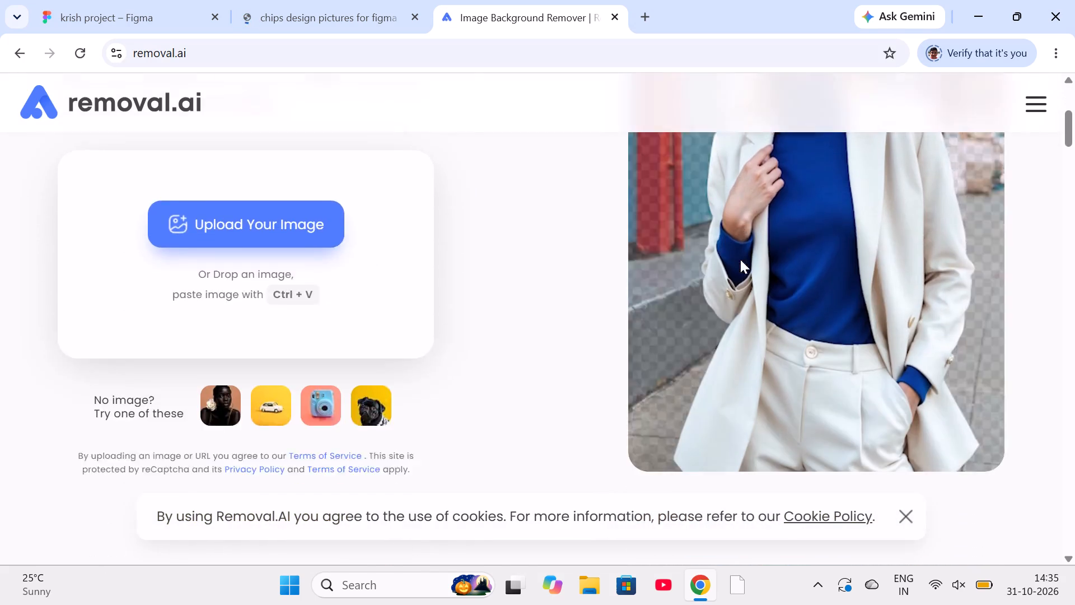
pyautogui.press('Up')
pyautogui.press('Up')
pyautogui.press('Up')
pyautogui.press('Up')
pyautogui.press('Up')
pyautogui.press('Up')
pyautogui.press('Up')
pyautogui.press('Up')
pyautogui.press('Up')
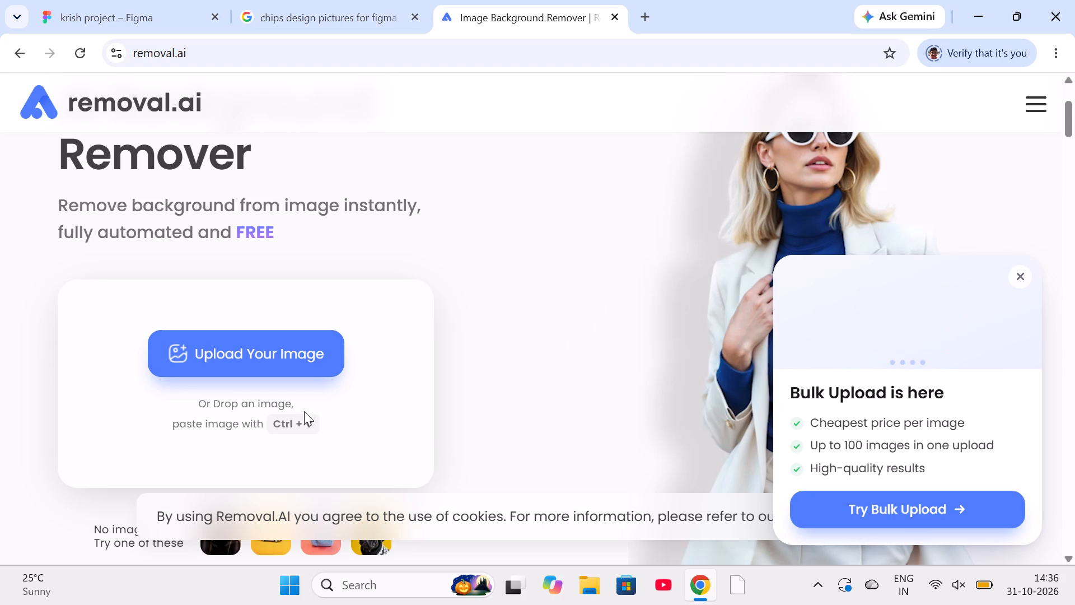
pyautogui.hotkey('ctrl', 'v')
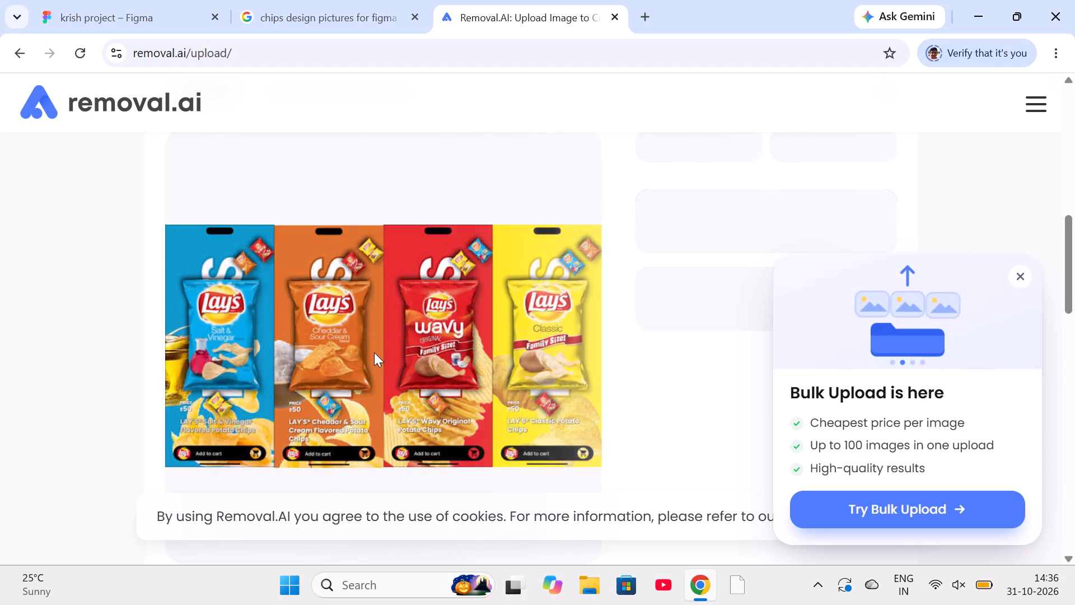
pyautogui.moveTo(374, 352); pyautogui.dragTo(315, 317)
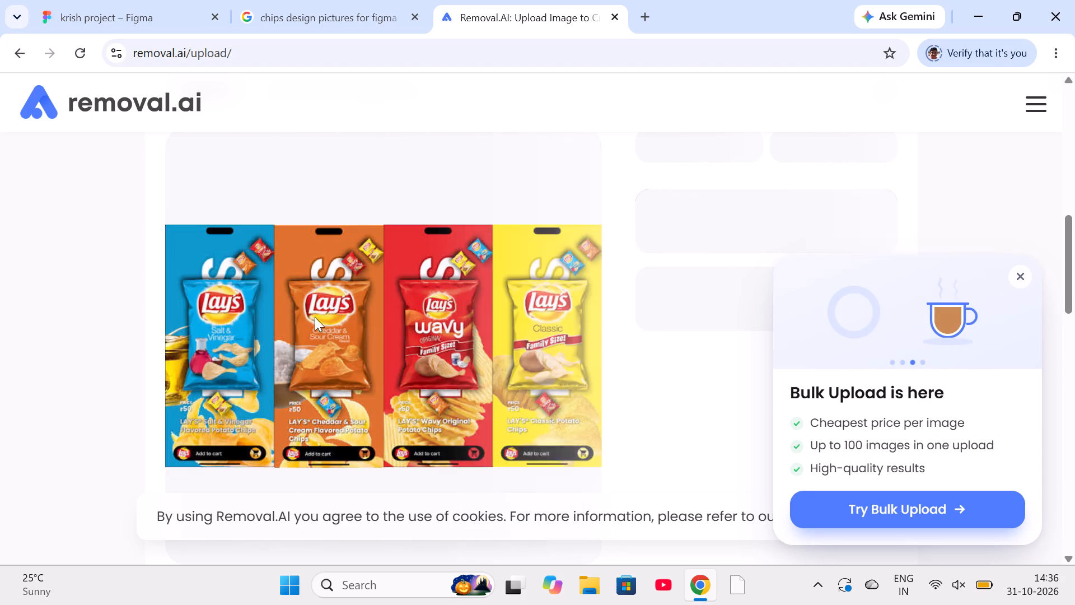
pyautogui.moveTo(315, 317); pyautogui.dragTo(335, 336)
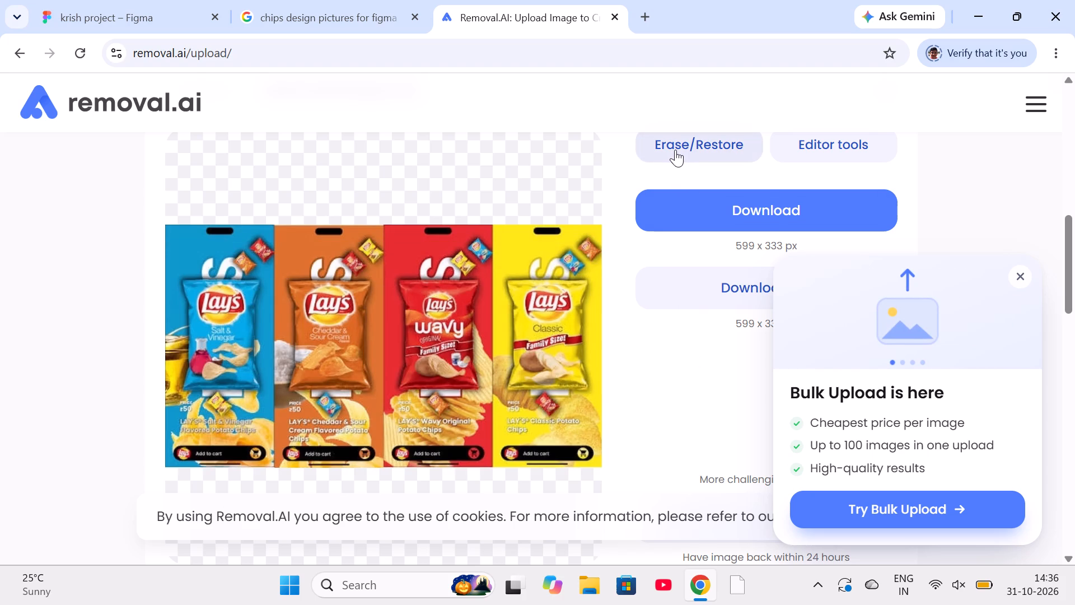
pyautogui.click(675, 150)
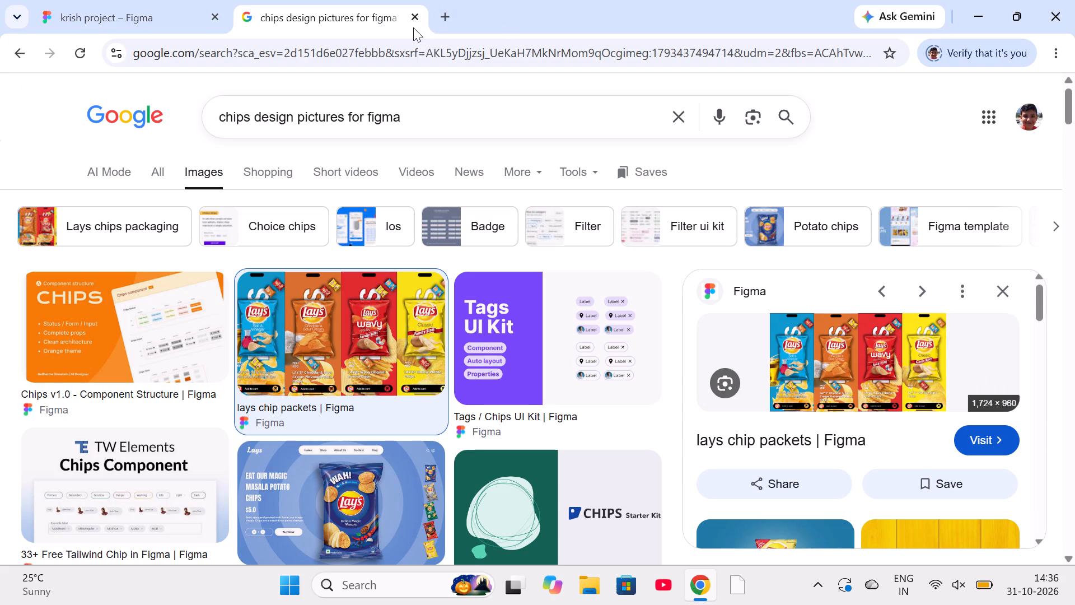
pyautogui.click(413, 20)
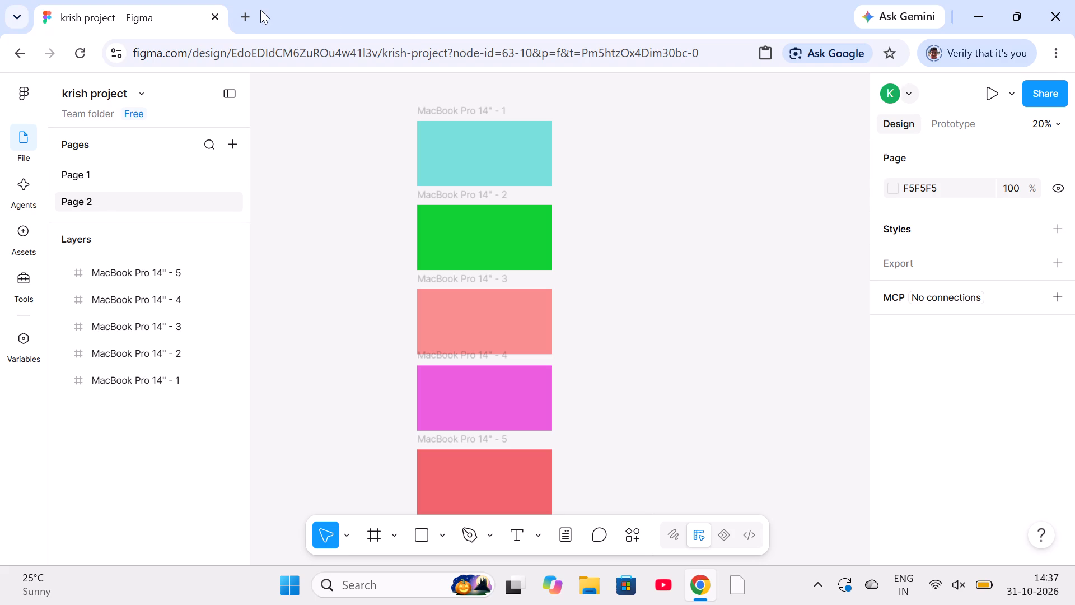
# Search Google in a new browser tab for "cheddar cheese chips packet" and show the image results.
pyautogui.click(241, 15)
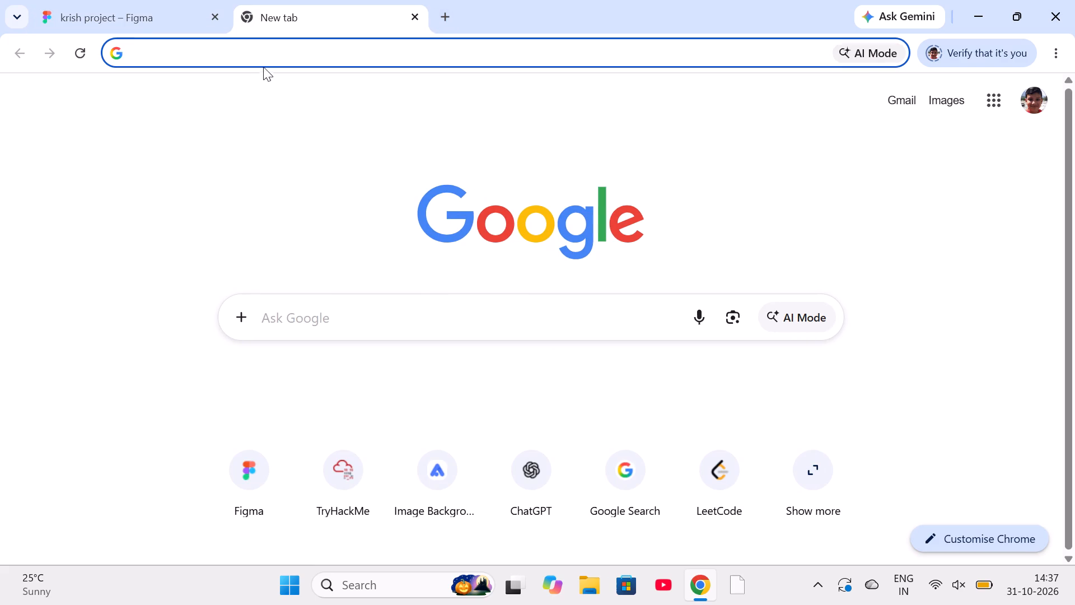
pyautogui.click(281, 47)
pyautogui.write('cheddar cheese chips packet')
pyautogui.press('Return')
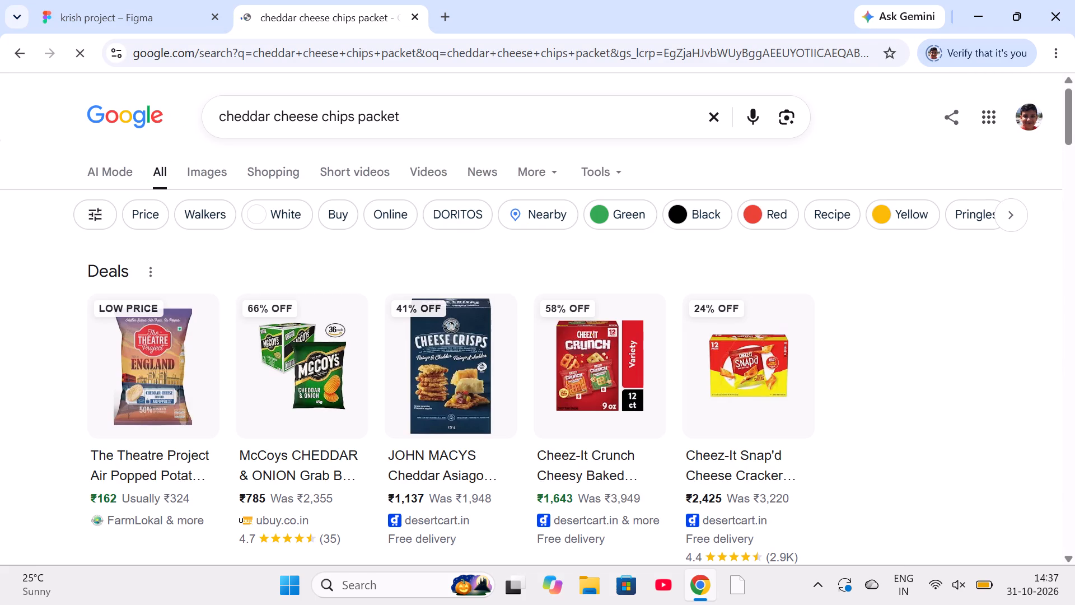
pyautogui.click(210, 164)
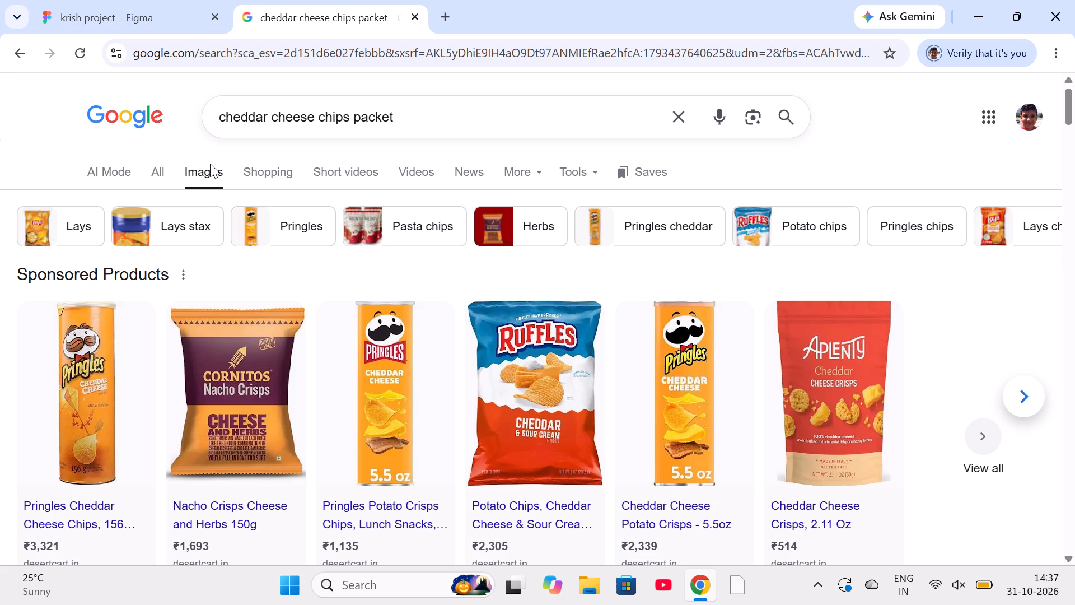
# Look through the cheddar cheese chips packet image results for a suitable packet picture.
pyautogui.press('Down')
pyautogui.press('Down')
pyautogui.press('Down')
pyautogui.press('Down')
pyautogui.press('Down')
pyautogui.press('Down')
pyautogui.press('Down')
pyautogui.press('Down')
pyautogui.press('Down')
pyautogui.press('Down')
pyautogui.press('Down')
pyautogui.press('Down')
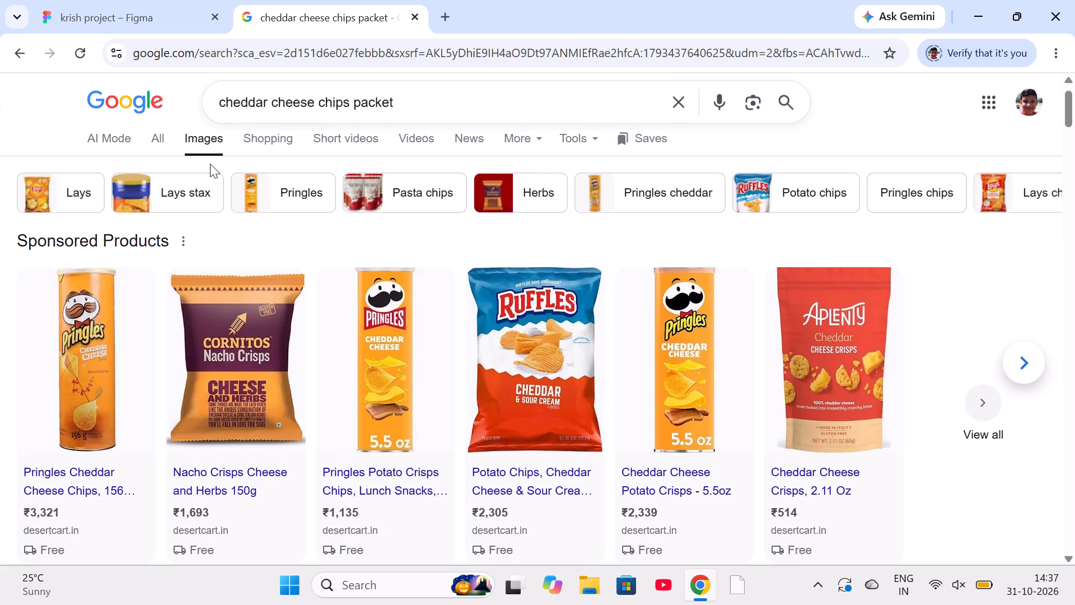
pyautogui.press('Down')
pyautogui.press('Down')
pyautogui.press('Down')
pyautogui.press('Down')
pyautogui.press('Down')
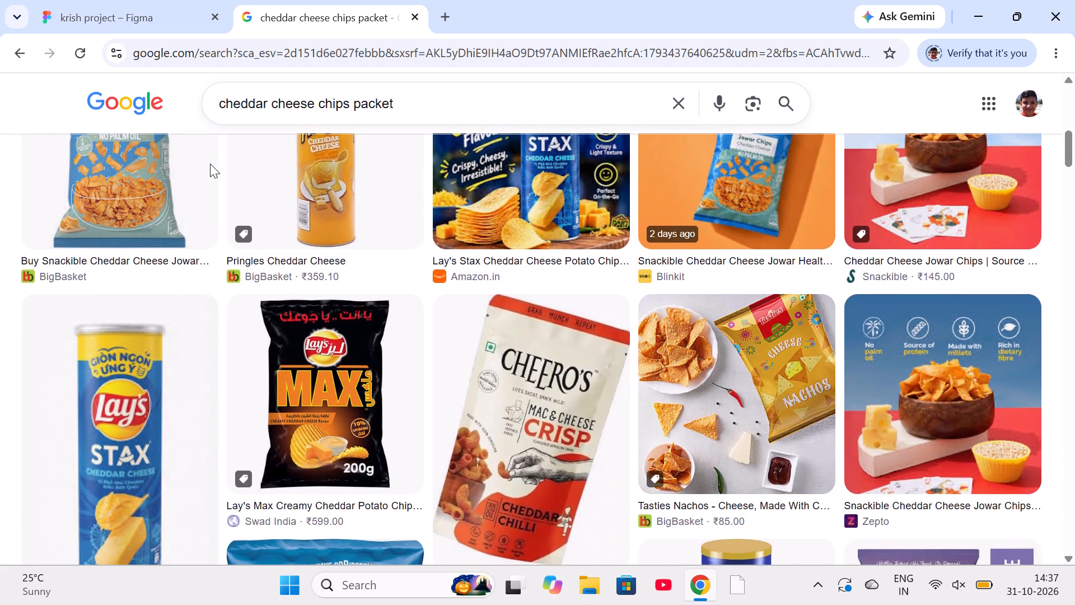
pyautogui.press('Down')
pyautogui.press('Down')
pyautogui.press('Down')
pyautogui.press('Down')
pyautogui.press('Down')
pyautogui.press('Down')
pyautogui.press('Down')
pyautogui.press('Down')
pyautogui.press('Down')
pyautogui.press('Down')
pyautogui.press('Up')
pyautogui.press('Up')
pyautogui.press('Up')
pyautogui.press('Up')
pyautogui.press('Up')
pyautogui.press('Up')
pyautogui.press('Up')
pyautogui.press('Up')
pyautogui.press('Up')
pyautogui.press('Up')
pyautogui.press('Up')
pyautogui.press('Up')
pyautogui.press('Up')
pyautogui.press('Up')
pyautogui.press('Up')
pyautogui.press('Up')
pyautogui.press('Up')
pyautogui.press('Up')
pyautogui.press('Up')
pyautogui.press('Up')
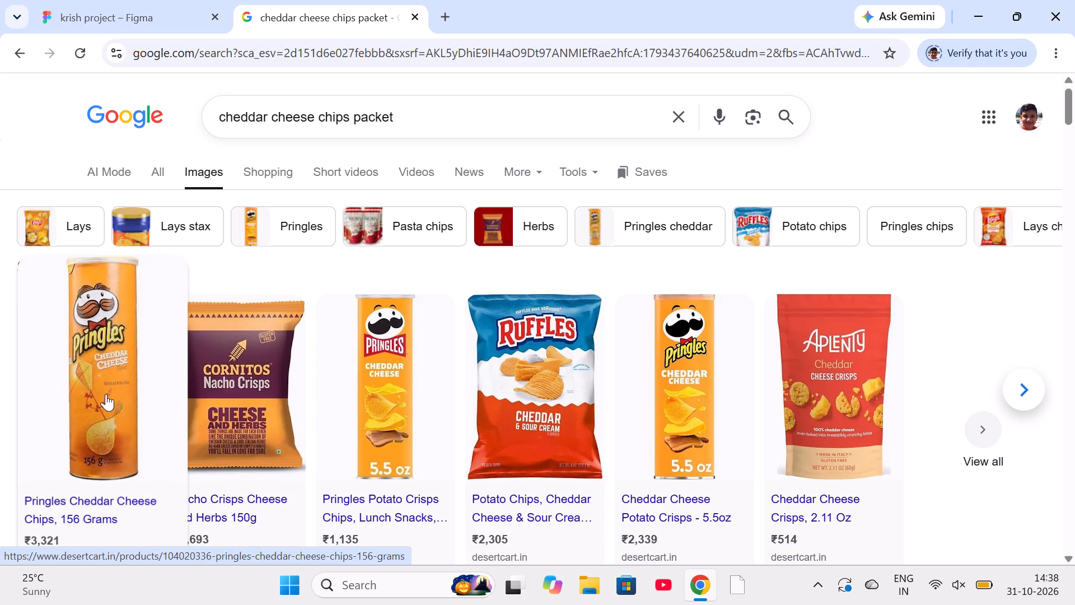
pyautogui.rightClick(239, 345)
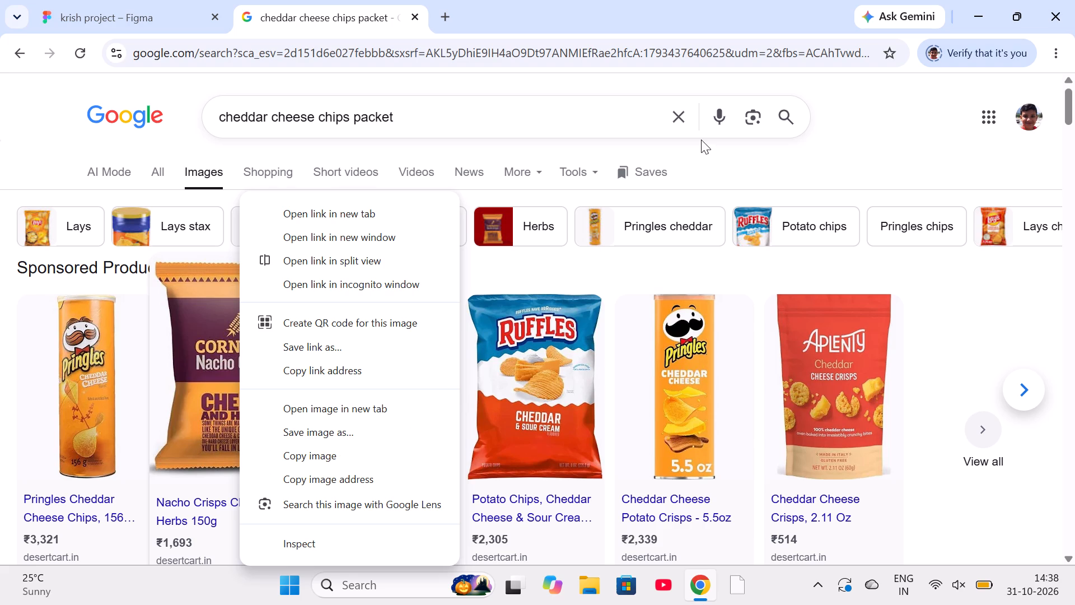
# Replace the image search with "cornitos nachos all flavours".
pyautogui.click(679, 110)
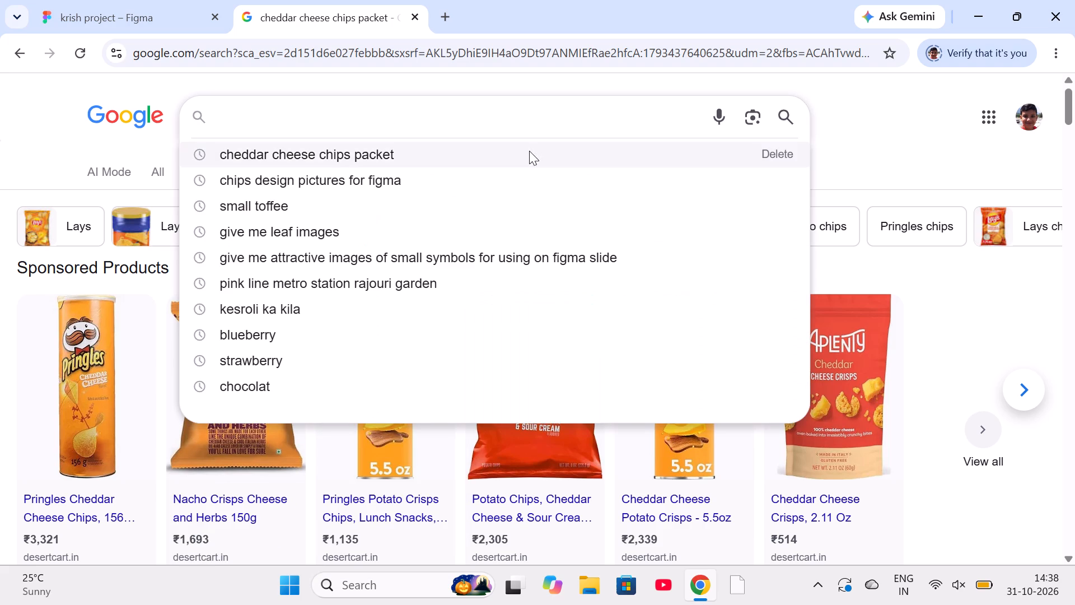
pyautogui.write('cornitos nachos all flavours')
pyautogui.press('Return')
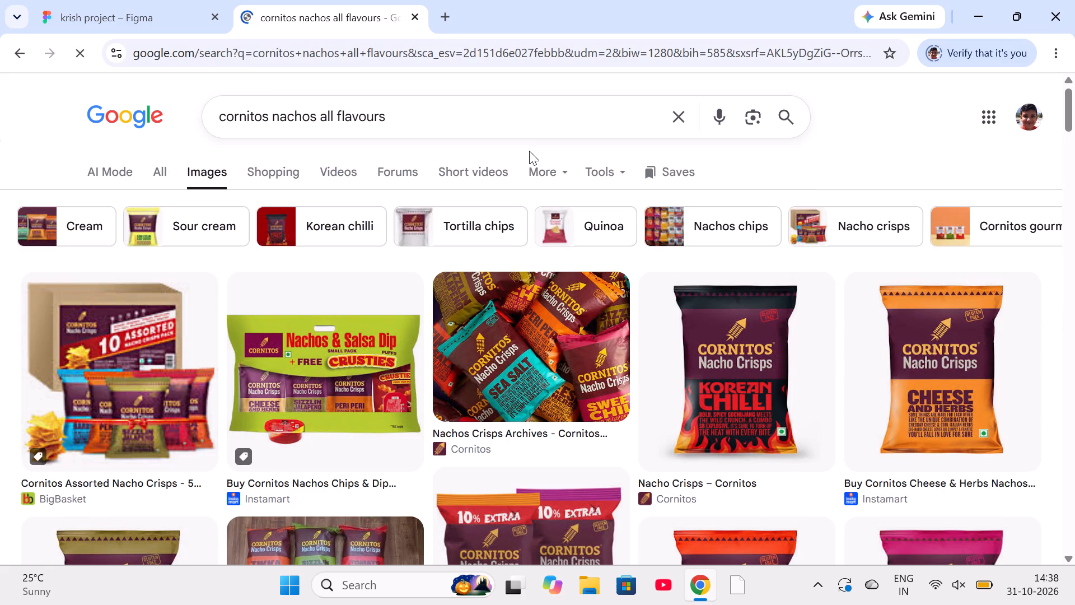
# Find the Cornitos Sizzlin Jalapeno Nacho Crisps packet in the image results and copy its preview image.
pyautogui.press('Down')
pyautogui.press('Down')
pyautogui.press('Down')
pyautogui.press('Down')
pyautogui.press('Down')
pyautogui.press('Down')
pyautogui.press('Down')
pyautogui.press('Down')
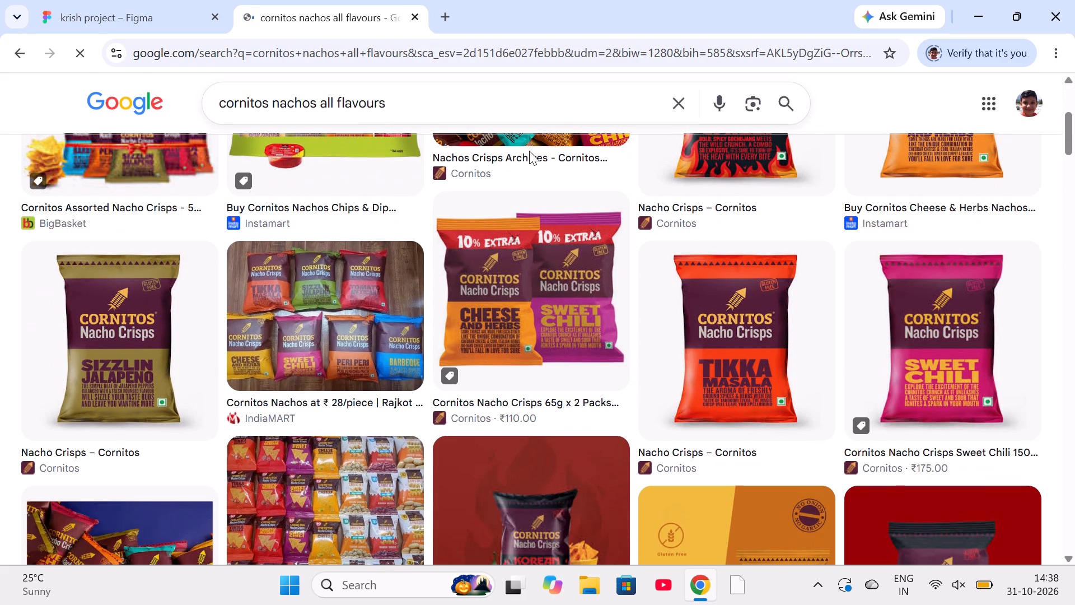
pyautogui.press('Down')
pyautogui.press('Down')
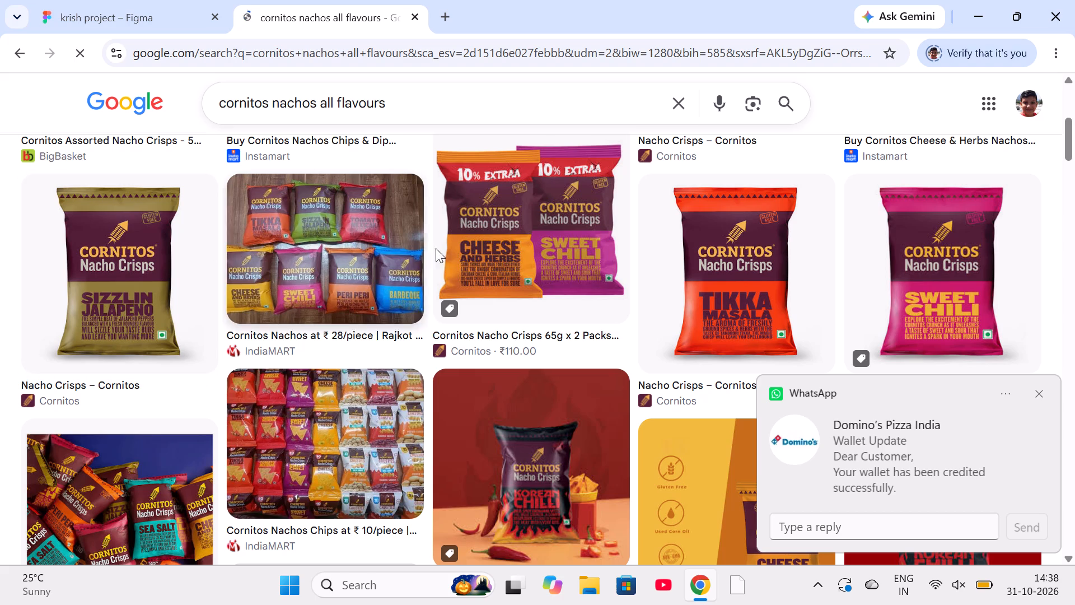
pyautogui.click(146, 279)
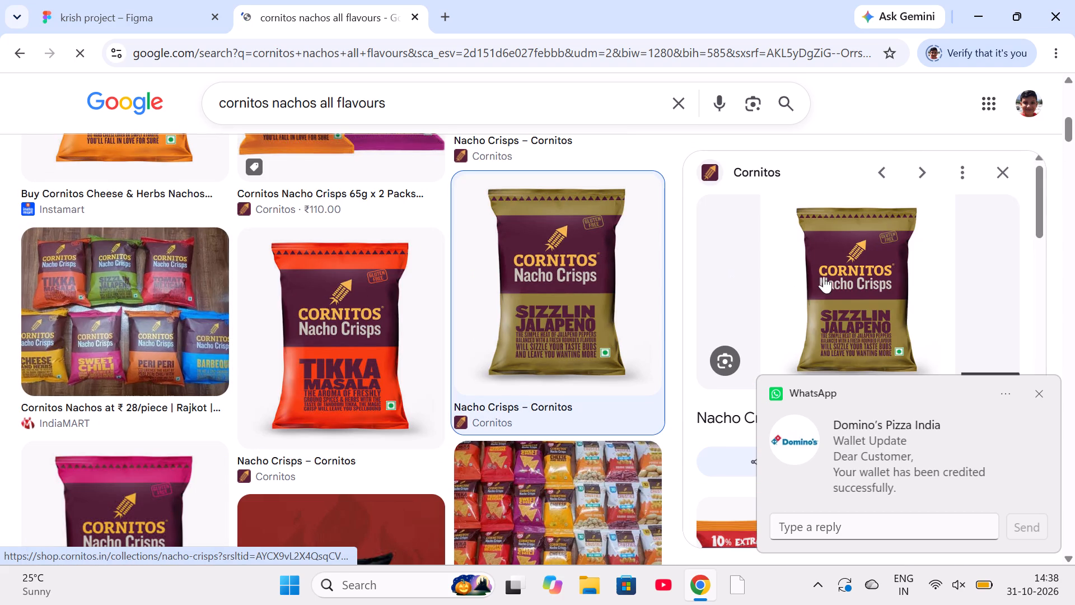
pyautogui.rightClick(828, 277)
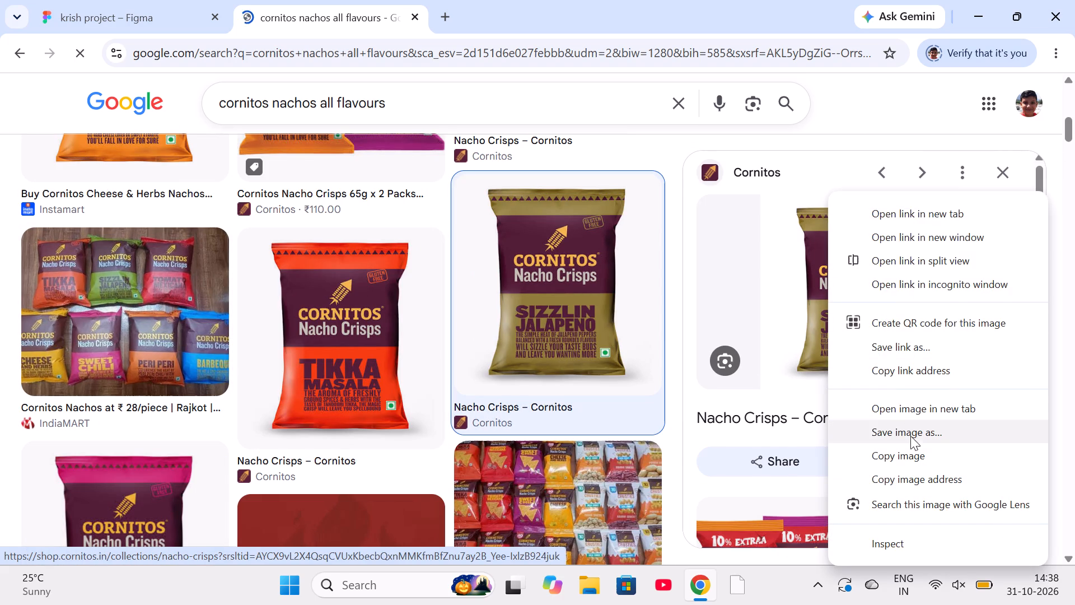
pyautogui.click(916, 453)
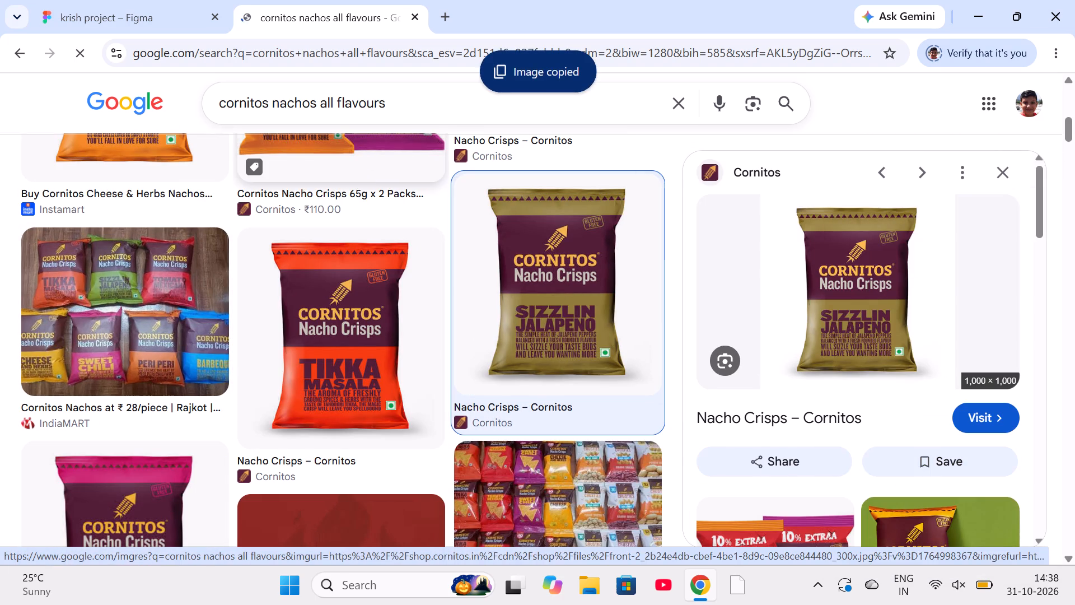
# Open removal.ai in a new browser tab, paste in the Sizzlin Jalapeno packet image for background removal, and dismiss the bulk upload pop-up.
pyautogui.click(139, 20)
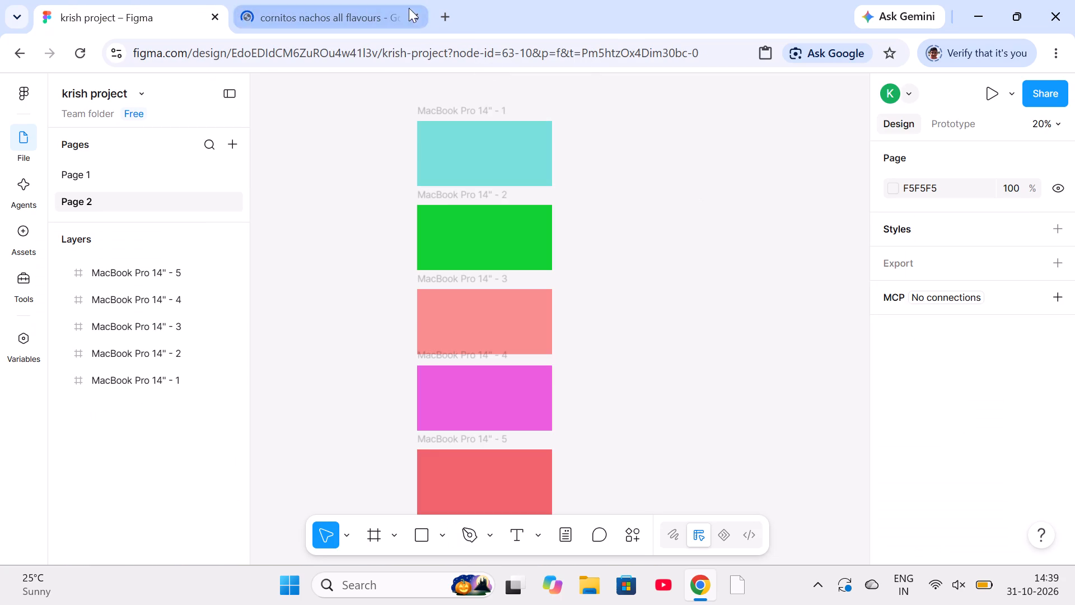
pyautogui.click(441, 9)
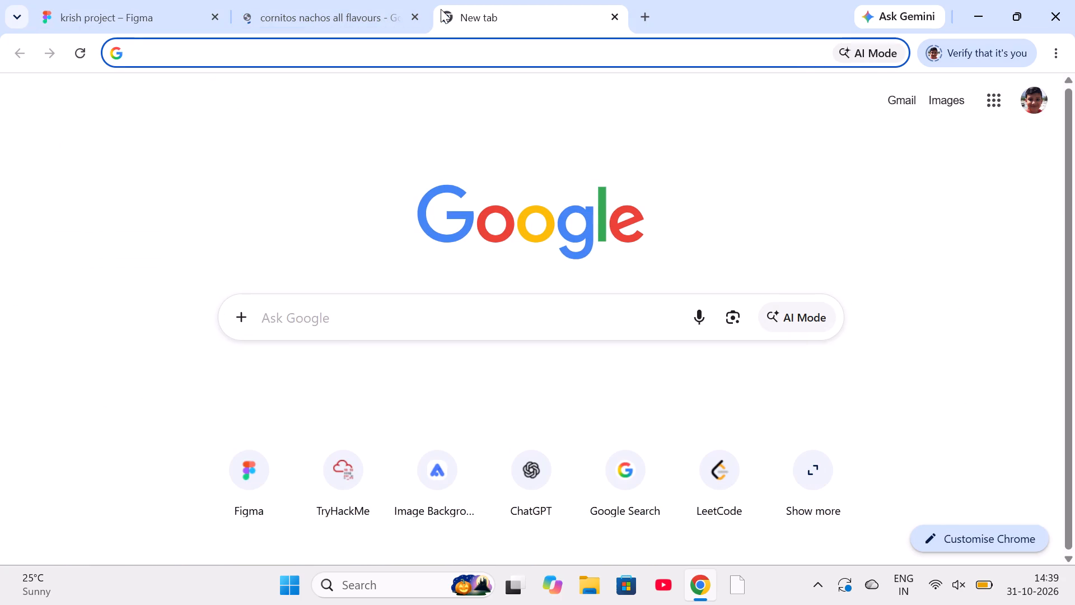
pyautogui.write('remo')
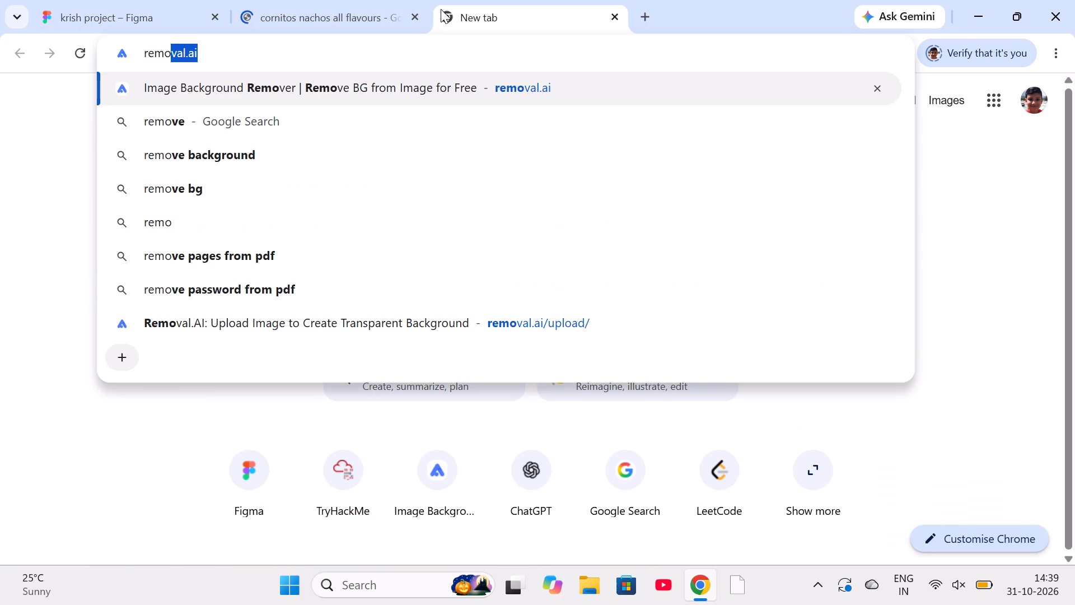
pyautogui.press('Return')
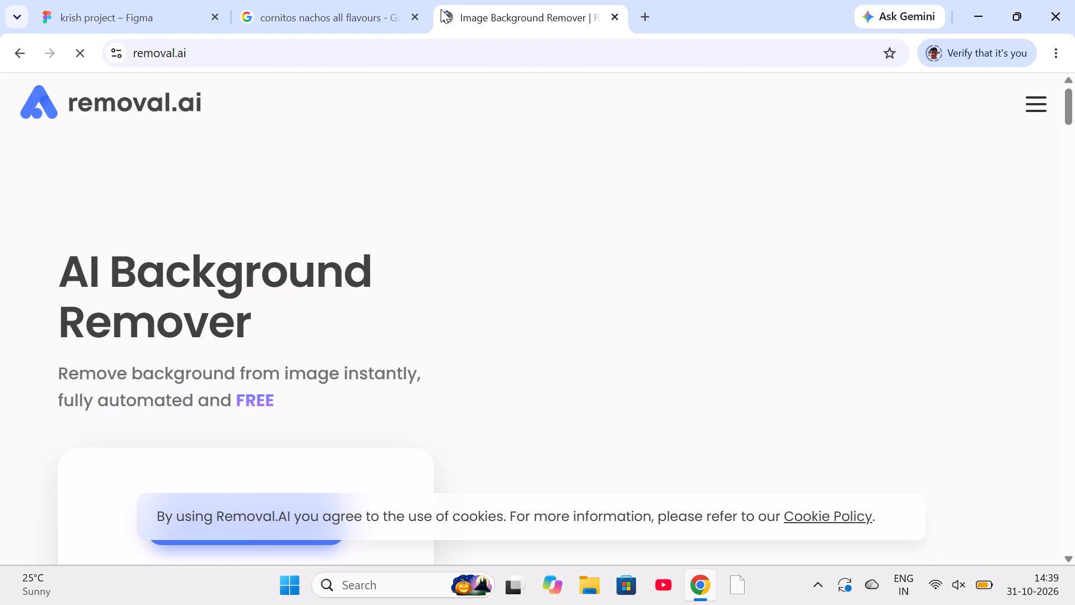
pyautogui.press('Down')
pyautogui.press('Down')
pyautogui.press('Down')
pyautogui.press('Down')
pyautogui.press('Down')
pyautogui.press('Down')
pyautogui.press('Down')
pyautogui.press('Down')
pyautogui.press('Down')
pyautogui.press('Down')
pyautogui.press('Down')
pyautogui.press('Down')
pyautogui.press('Down')
pyautogui.press('Down')
pyautogui.press('Down')
pyautogui.press('Down')
pyautogui.press('Down')
pyautogui.press('Down')
pyautogui.press('Down')
pyautogui.press('Down')
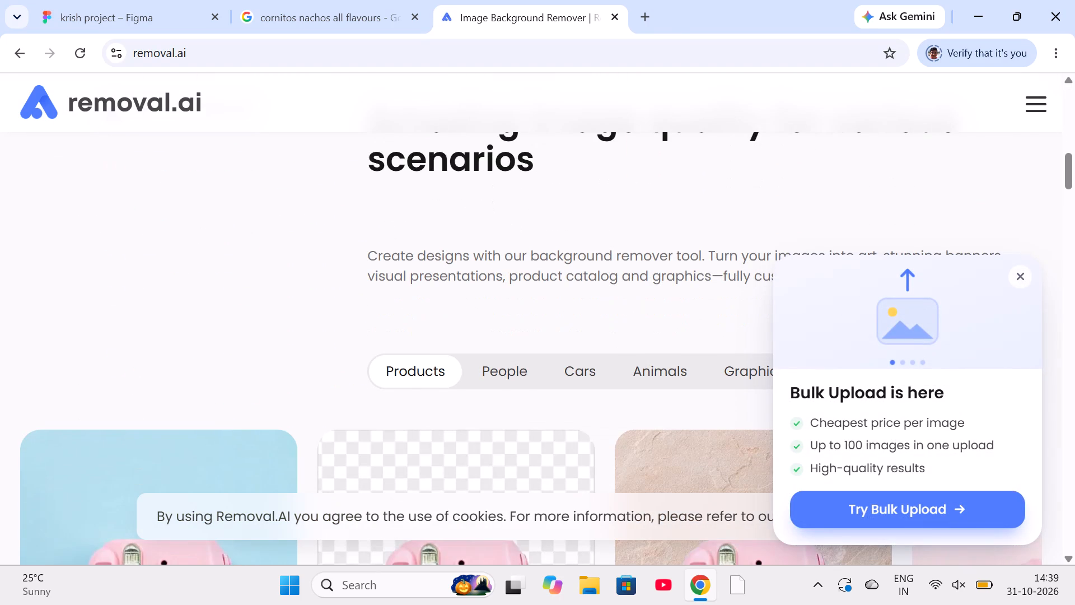
pyautogui.press('v')
pyautogui.hotkey('ctrl', 'v')
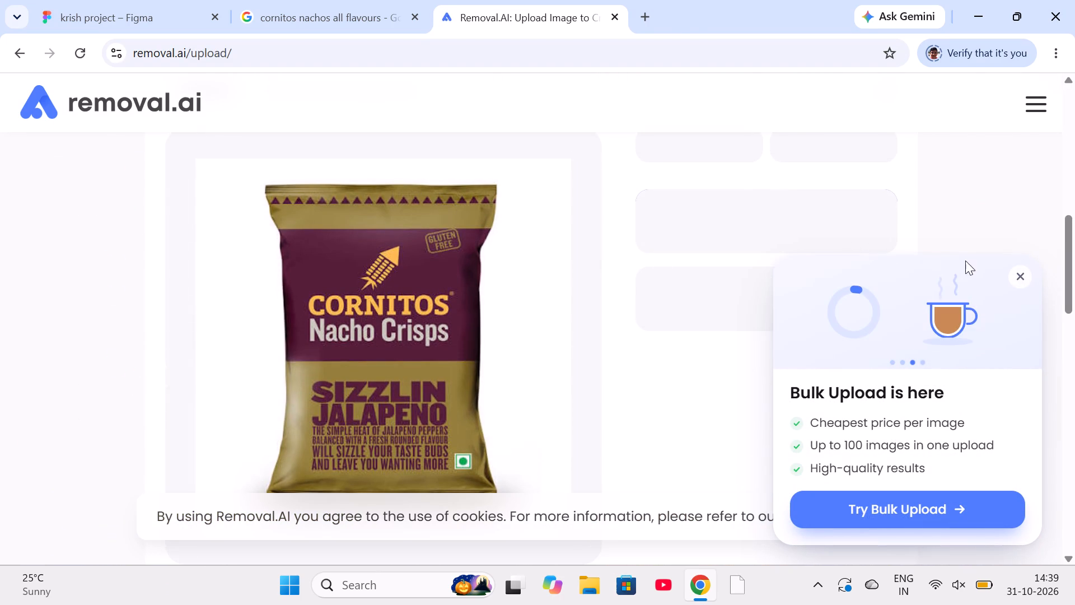
pyautogui.click(1020, 274)
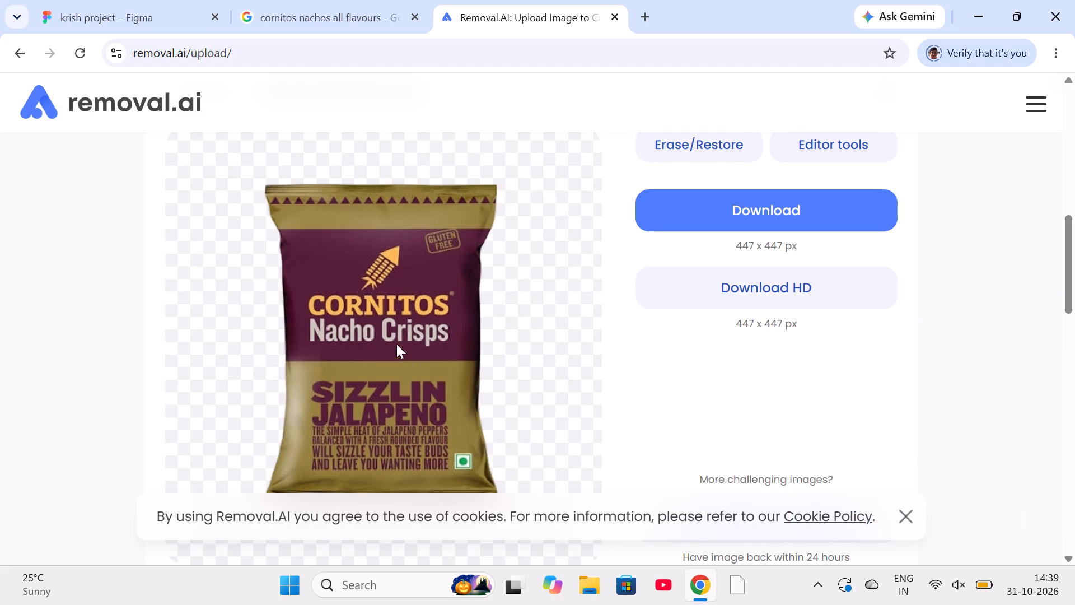
# Bring the background-free Sizzlin Jalapeno packet from removal.ai into the Figma file, on the empty canvas beside the frames.
pyautogui.moveTo(385, 341); pyautogui.dragTo(339, 288, button='right')
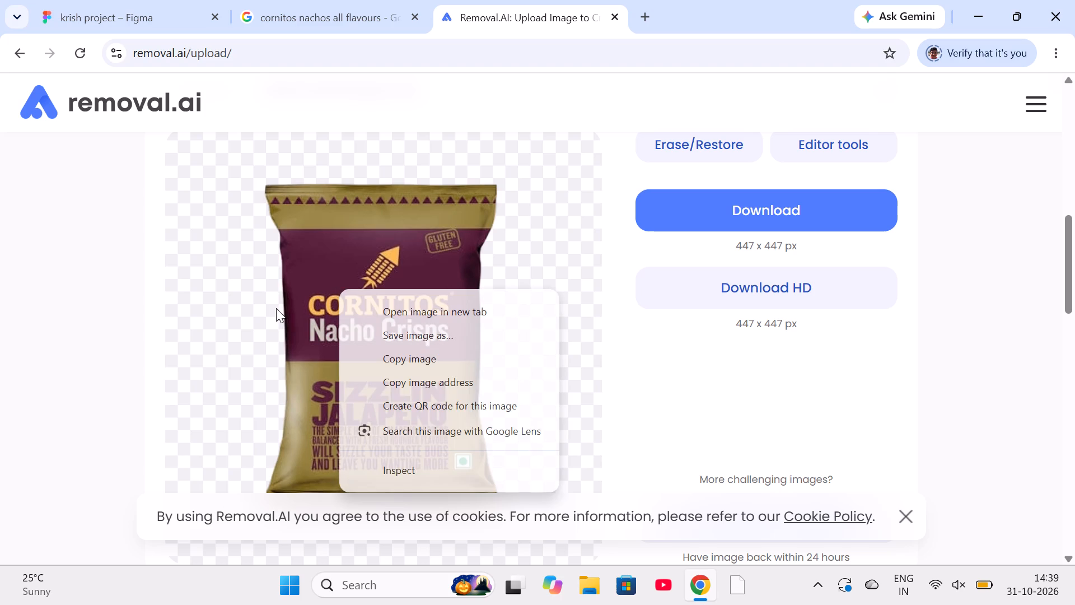
pyautogui.click(276, 308)
pyautogui.moveTo(342, 318); pyautogui.dragTo(338, 309)
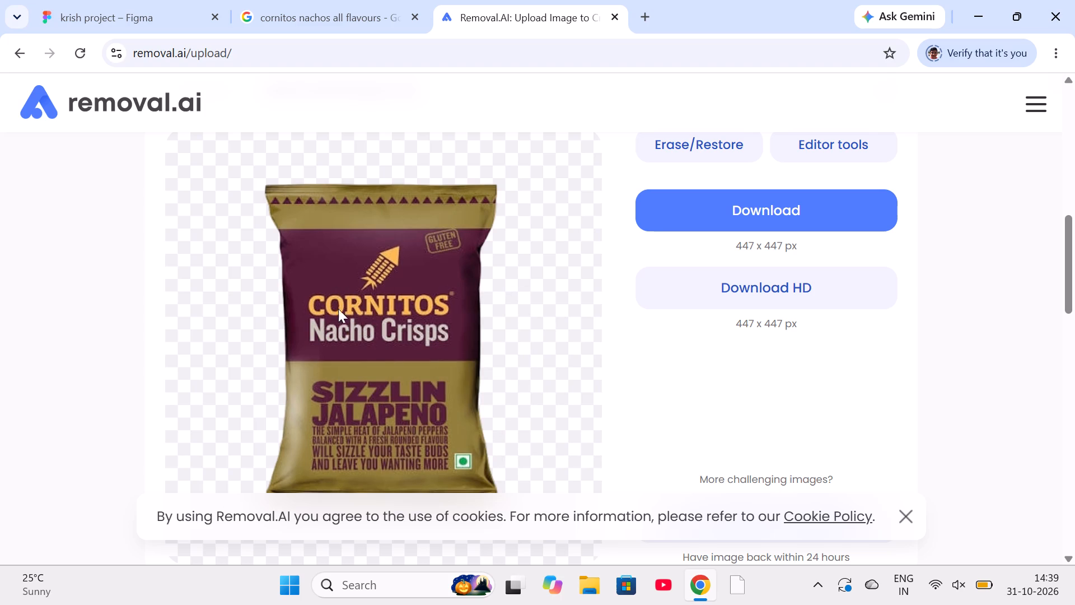
pyautogui.moveTo(338, 309); pyautogui.dragTo(160, 70)
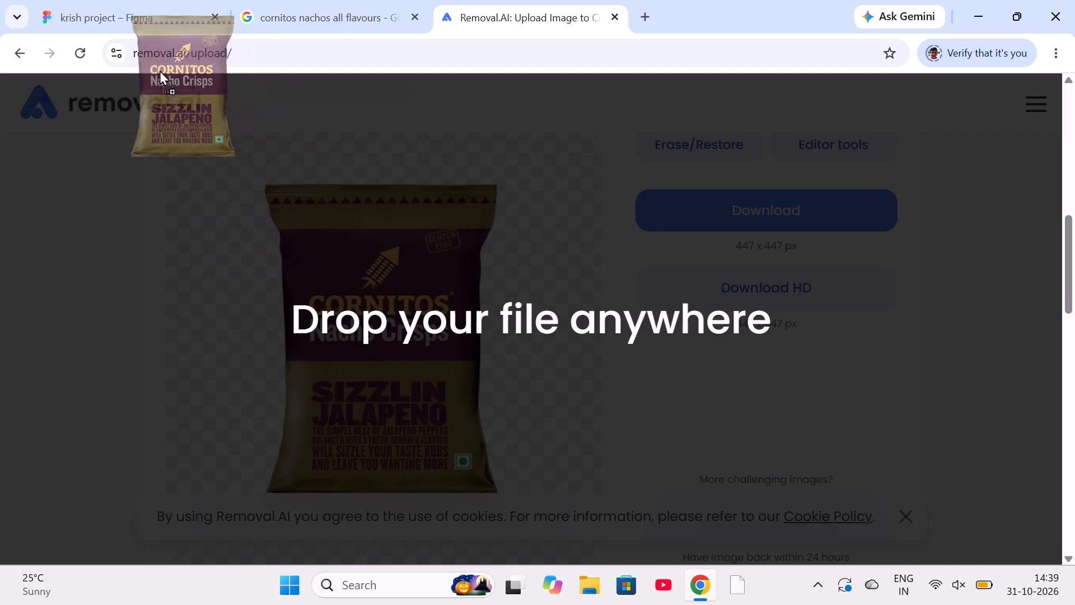
pyautogui.moveTo(160, 70); pyautogui.dragTo(91, 0)
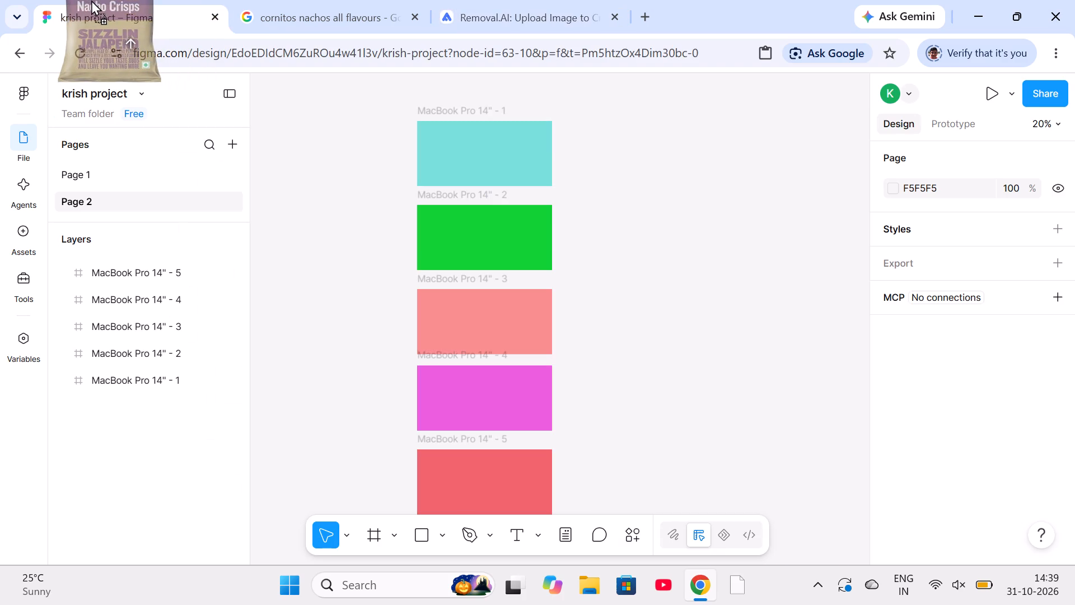
pyautogui.moveTo(91, 0); pyautogui.dragTo(601, 204)
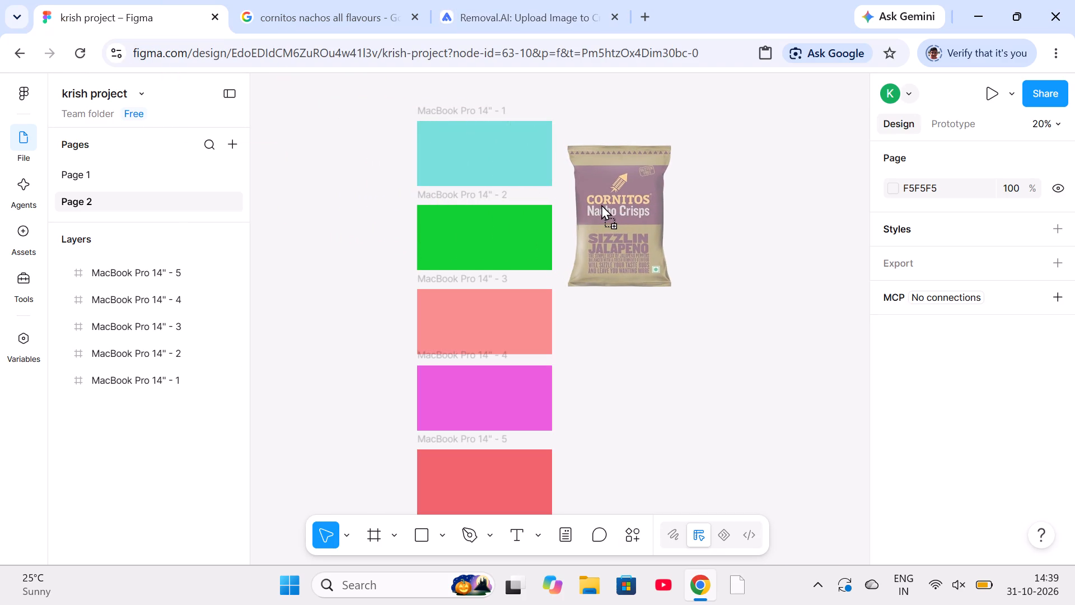
pyautogui.moveTo(601, 204); pyautogui.dragTo(641, 226)
# Scale the Sizzlin Jalapeno packet down to about 325 × 325 and centre it in the MacBook Pro 14" - 1 frame.
pyautogui.click(641, 226)
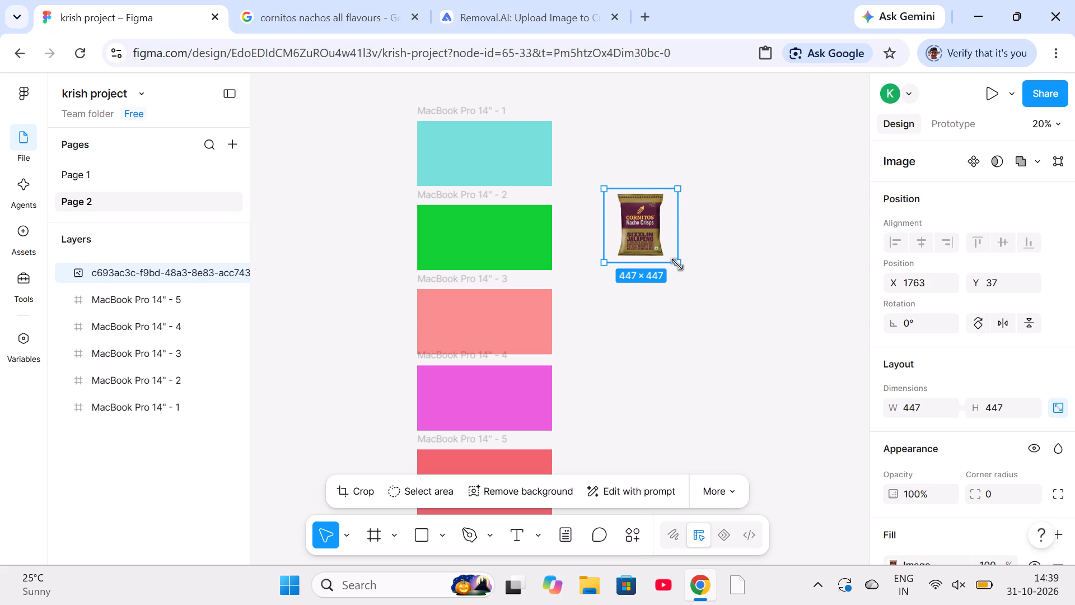
pyautogui.moveTo(677, 264); pyautogui.dragTo(658, 232)
pyautogui.moveTo(705, 238); pyautogui.dragTo(629, 216)
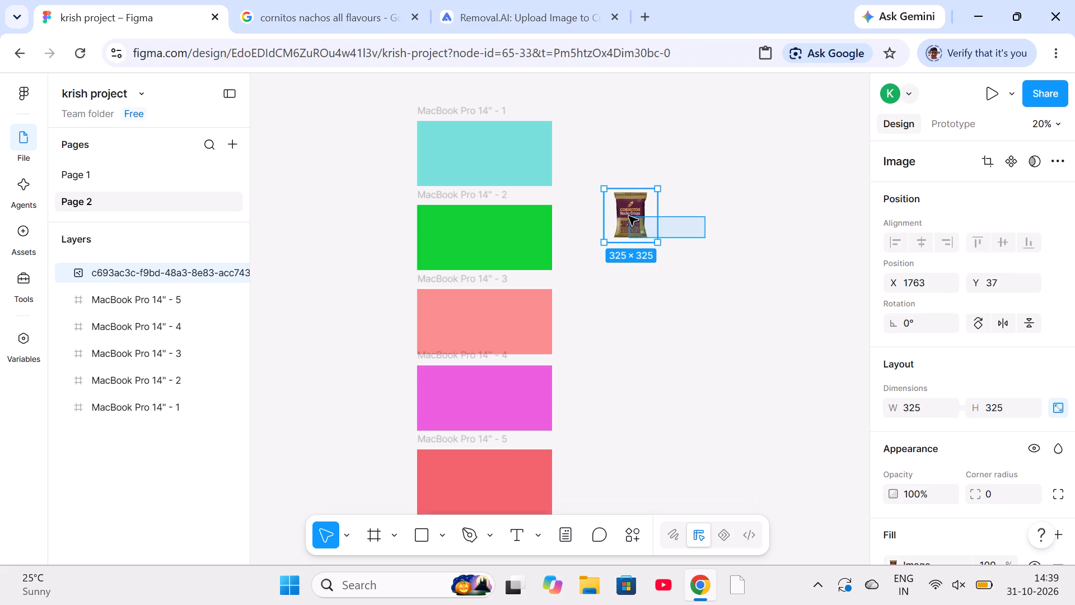
pyautogui.moveTo(629, 216); pyautogui.dragTo(484, 154)
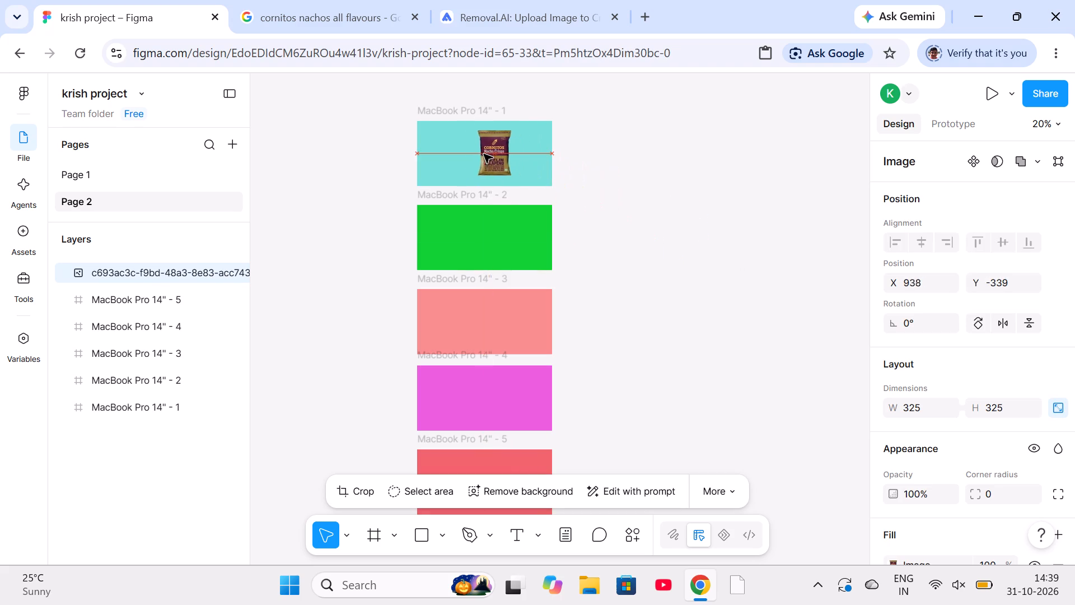
pyautogui.moveTo(484, 154); pyautogui.dragTo(482, 154)
pyautogui.click(641, 165)
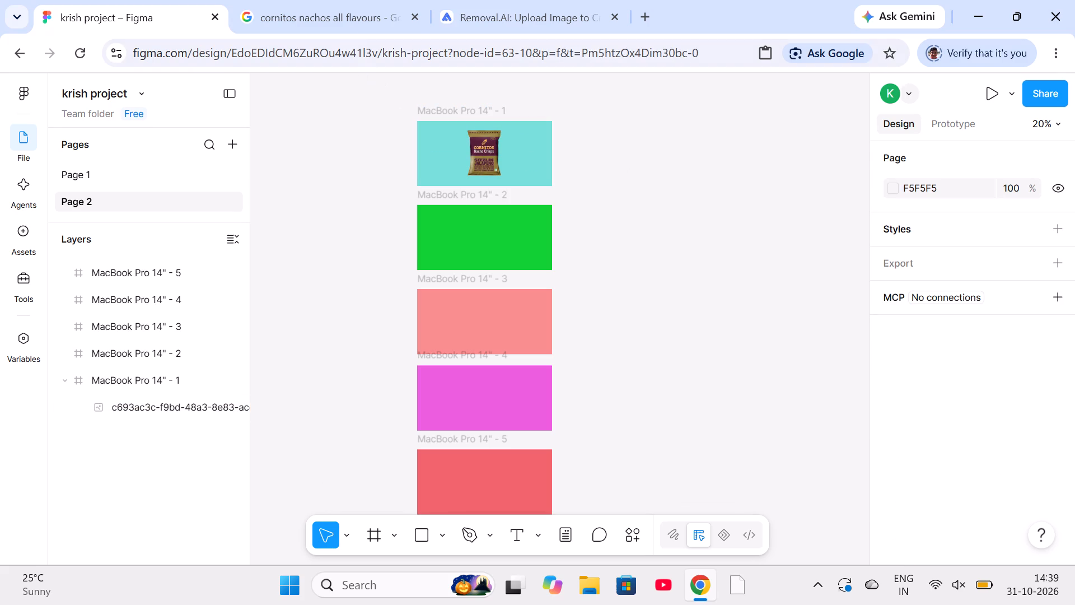
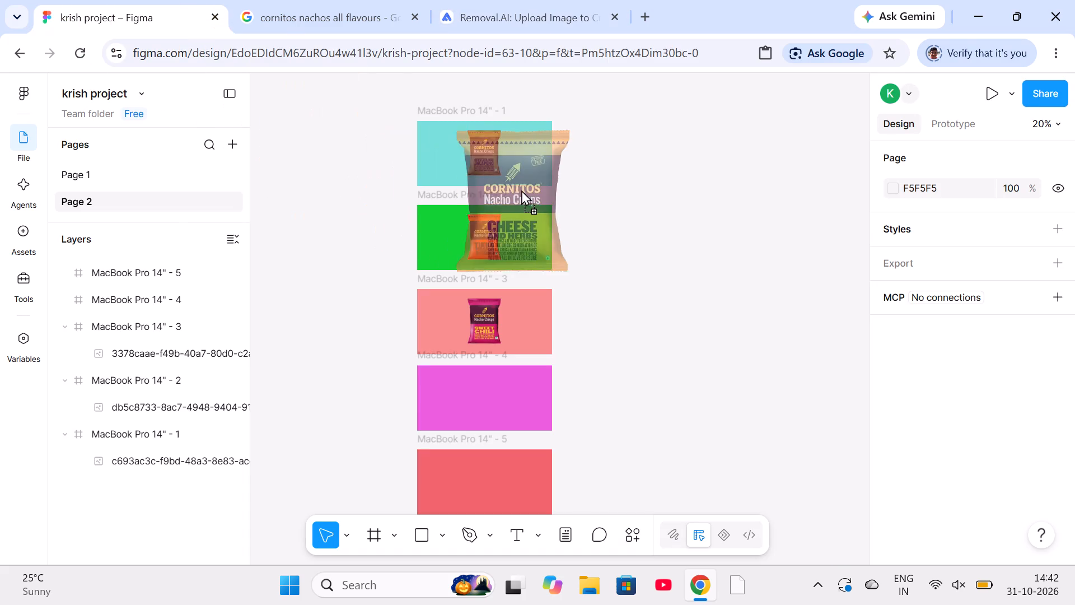
pyautogui.moveTo(521, 190); pyautogui.dragTo(643, 223)
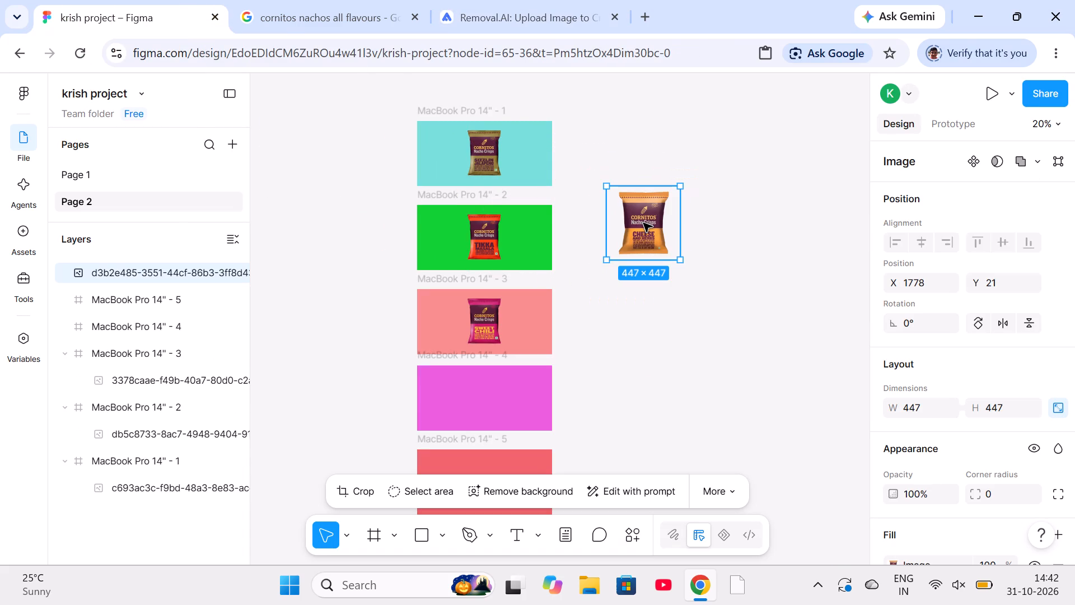
# Set the Cheese and Herbs packet's width to 325, matching the other packets.
pyautogui.click(916, 401)
pyautogui.press('BackSpace')
pyautogui.write('325')
pyautogui.press('Return')
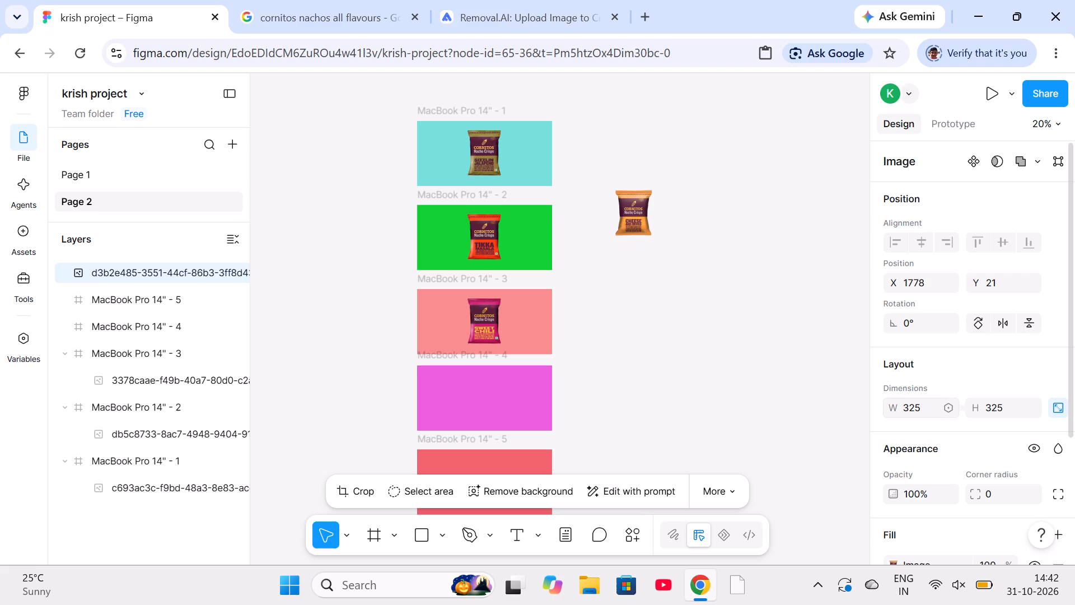
# Move the Cheese and Herbs packet to the centre of the magenta MacBook Pro 14" - 4 frame.
pyautogui.moveTo(635, 221); pyautogui.dragTo(494, 399)
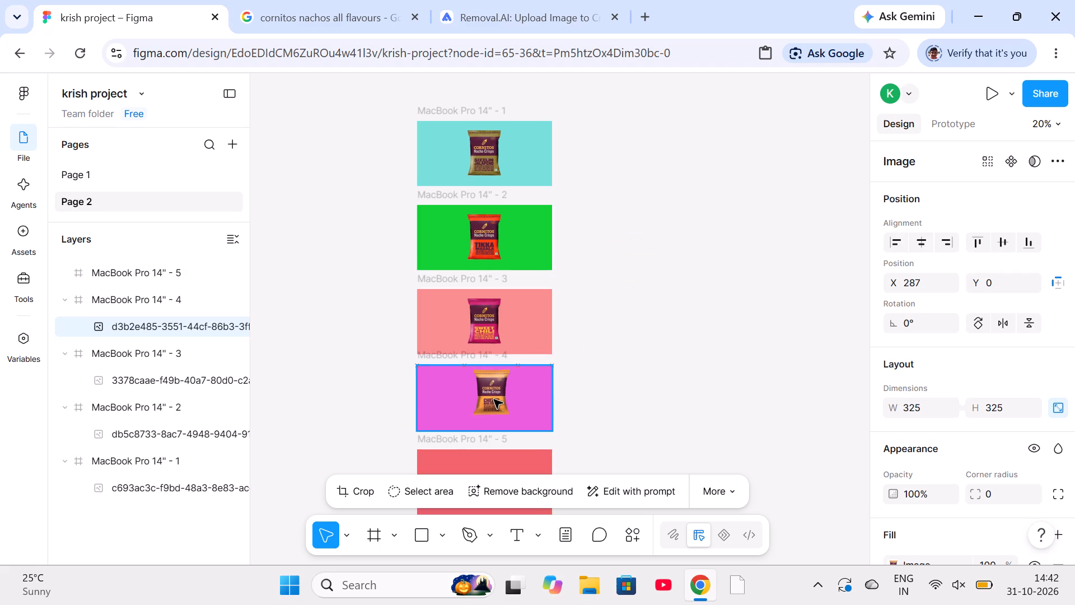
pyautogui.moveTo(494, 399); pyautogui.dragTo(489, 399)
pyautogui.click(661, 320)
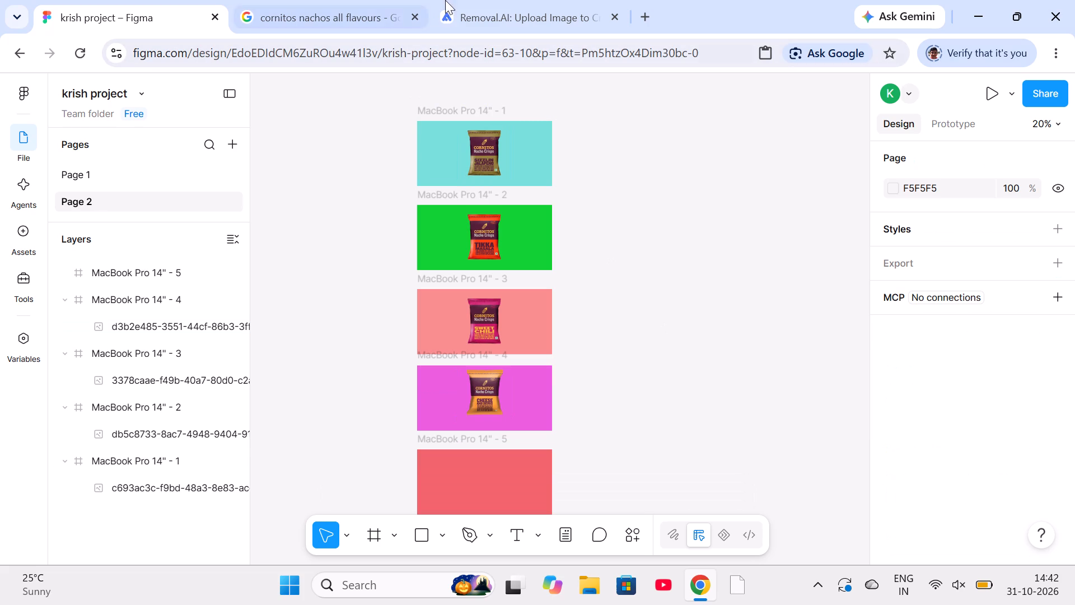
# Return to the Google results and look through the related images for another Cornitos flavour for the fifth frame.
pyautogui.click(365, 8)
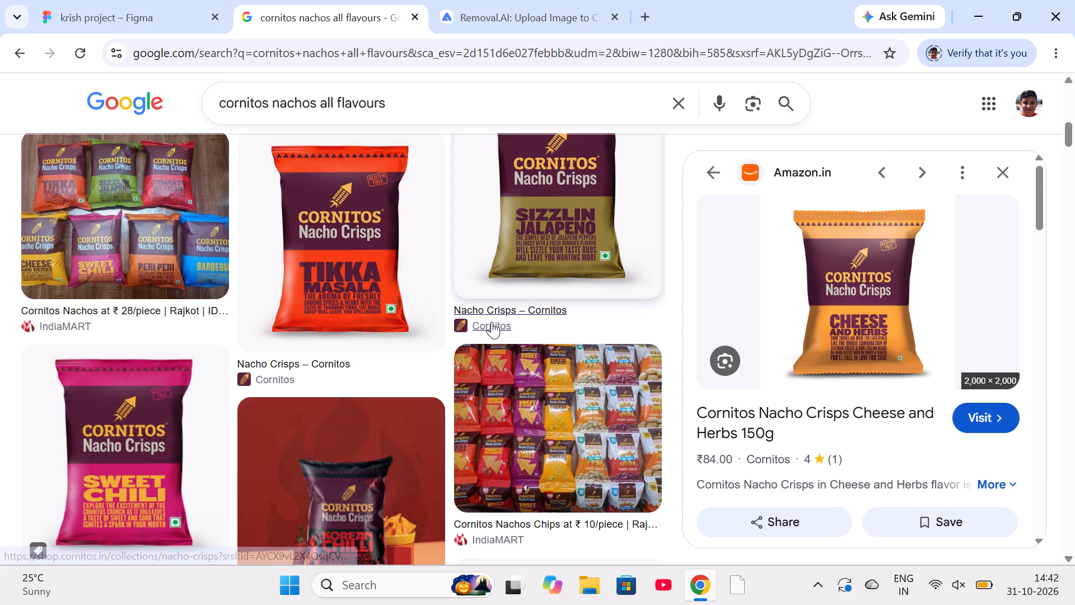
pyautogui.press('Down')
pyautogui.press('Down')
pyautogui.press('Down')
pyautogui.press('Down')
pyautogui.press('Down')
pyautogui.press('Down')
pyautogui.press('Down')
pyautogui.press('Down')
pyautogui.press('Down')
pyautogui.press('Down')
pyautogui.press('Down')
pyautogui.press('Down')
pyautogui.press('Down')
pyautogui.press('Down')
pyautogui.press('Down')
pyautogui.press('Down')
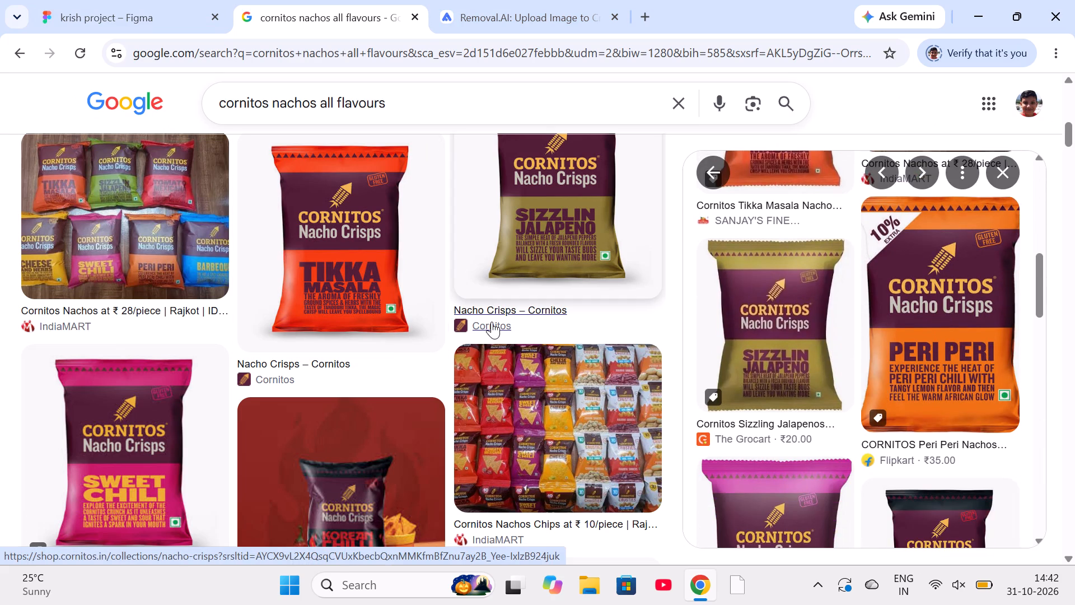
pyautogui.press('Down')
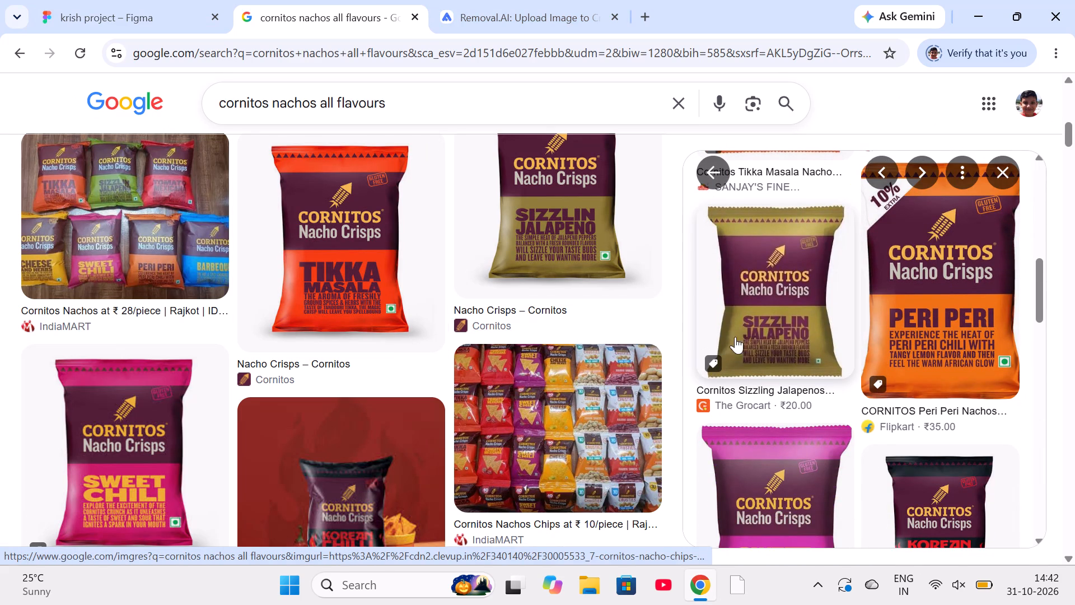
pyautogui.press('Down')
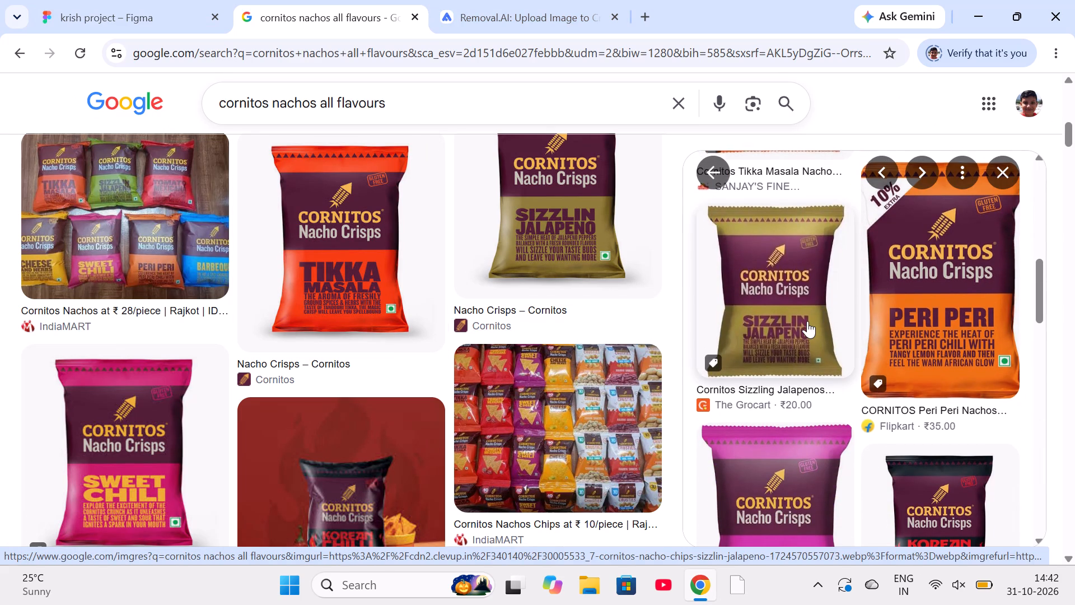
pyautogui.press('Down')
pyautogui.press('Down')
pyautogui.press('Down')
pyautogui.press('Down')
pyautogui.press('Down')
pyautogui.press('Down')
pyautogui.press('Down')
pyautogui.press('Down')
pyautogui.press('Down')
pyautogui.press('Down')
pyautogui.press('Down')
pyautogui.press('Down')
pyautogui.press('Down')
pyautogui.press('Down')
pyautogui.press('Down')
pyautogui.press('Down')
pyautogui.press('Down')
pyautogui.press('Down')
pyautogui.press('Down')
pyautogui.press('Down')
pyautogui.press('Down')
pyautogui.press('Down')
pyautogui.press('Down')
pyautogui.press('Down')
pyautogui.press('Down')
pyautogui.press('Down')
pyautogui.press('Down')
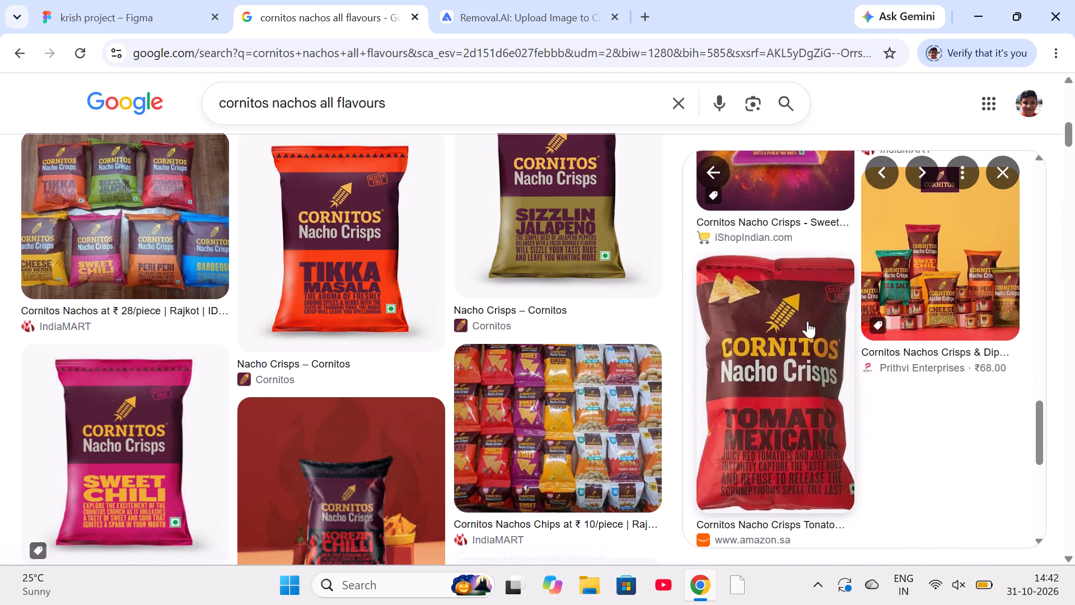
pyautogui.press('Up')
pyautogui.press('Up')
pyautogui.press('Up')
pyautogui.press('Up')
pyautogui.press('Up')
pyautogui.press('Up')
pyautogui.press('Up')
pyautogui.press('Up')
pyautogui.press('Up')
pyautogui.press('Up')
pyautogui.press('Up')
pyautogui.press('Up')
pyautogui.press('Up')
pyautogui.press('Up')
pyautogui.press('Up')
pyautogui.press('Up')
pyautogui.press('Up')
pyautogui.press('Up')
pyautogui.press('Up')
pyautogui.press('Up')
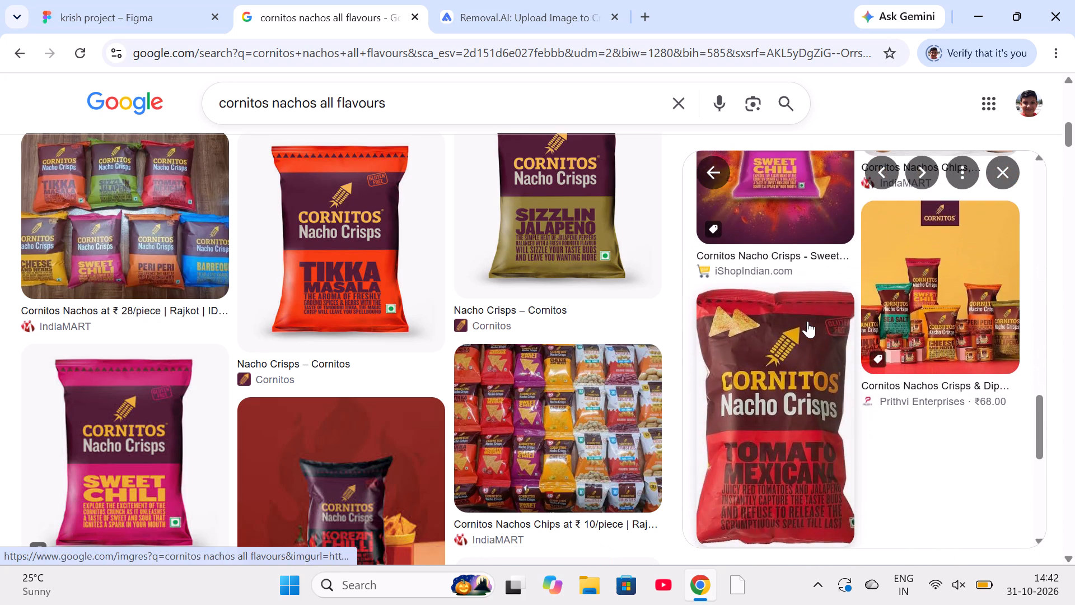
pyautogui.press('Up')
pyautogui.press('Up')
pyautogui.press('Up')
pyautogui.press('Up')
pyautogui.press('Up')
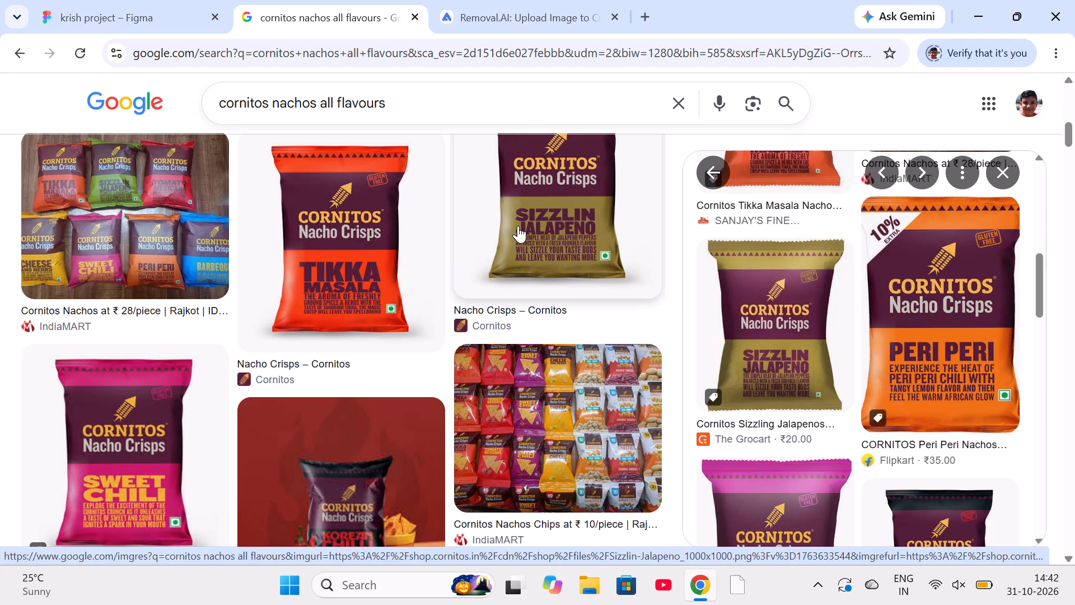
# Search Google Images for "cornitos nachos barbeque lavour".
pyautogui.click(404, 104)
pyautogui.press('BackSpace')
pyautogui.press('BackSpace')
pyautogui.press('BackSpace')
pyautogui.press('BackSpace')
pyautogui.press('BackSpace')
pyautogui.press('BackSpace')
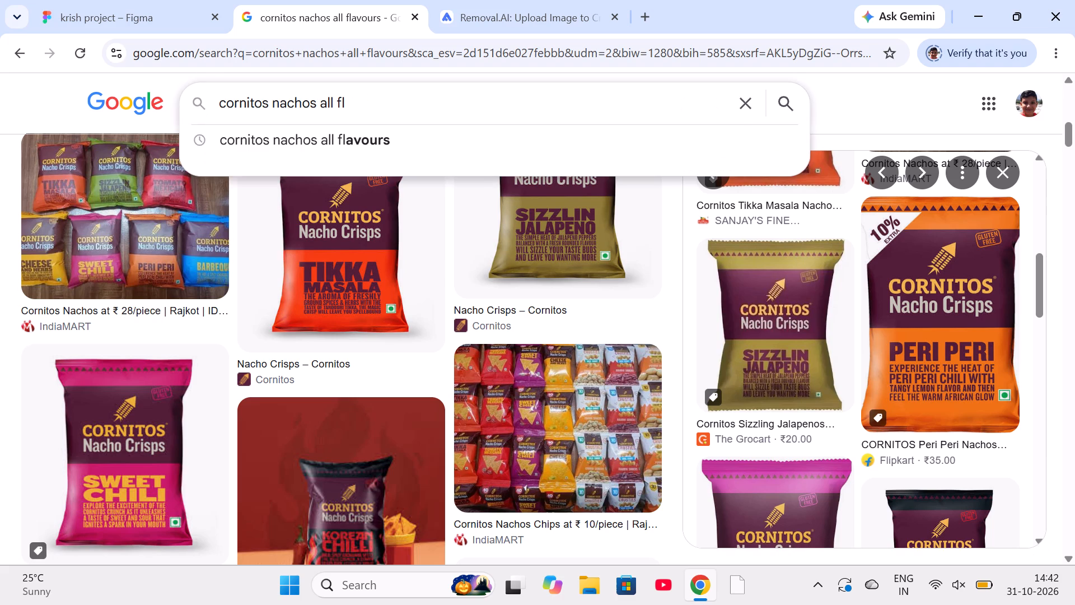
pyautogui.press('BackSpace')
pyautogui.press('BackSpace')
pyautogui.press('BackSpace')
pyautogui.press('BackSpace')
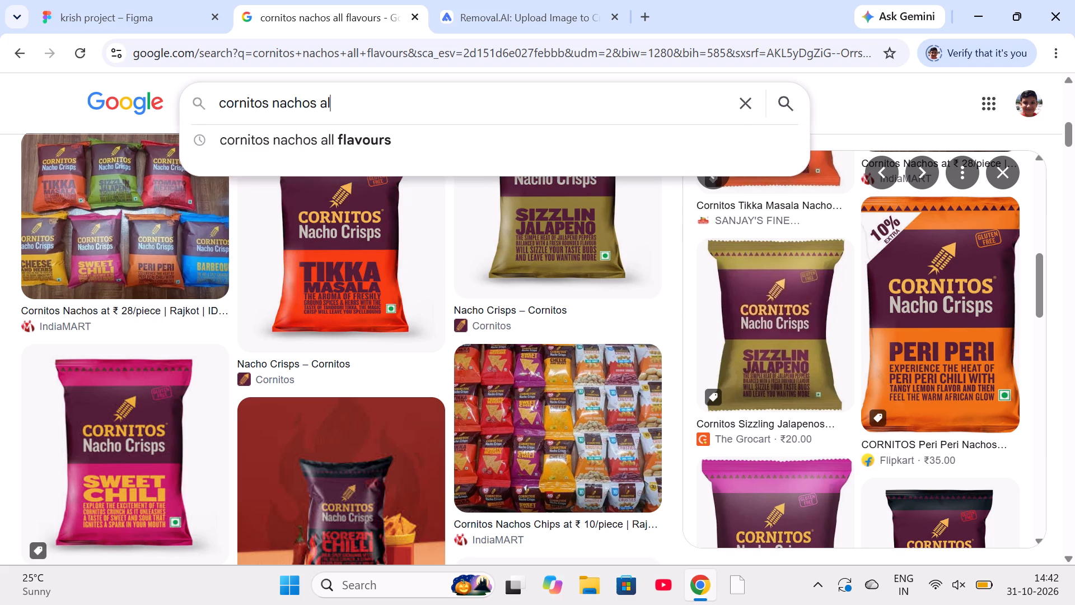
pyautogui.press('BackSpace')
pyautogui.press('BackSpace')
pyautogui.write('barbeque')
pyautogui.press('space')
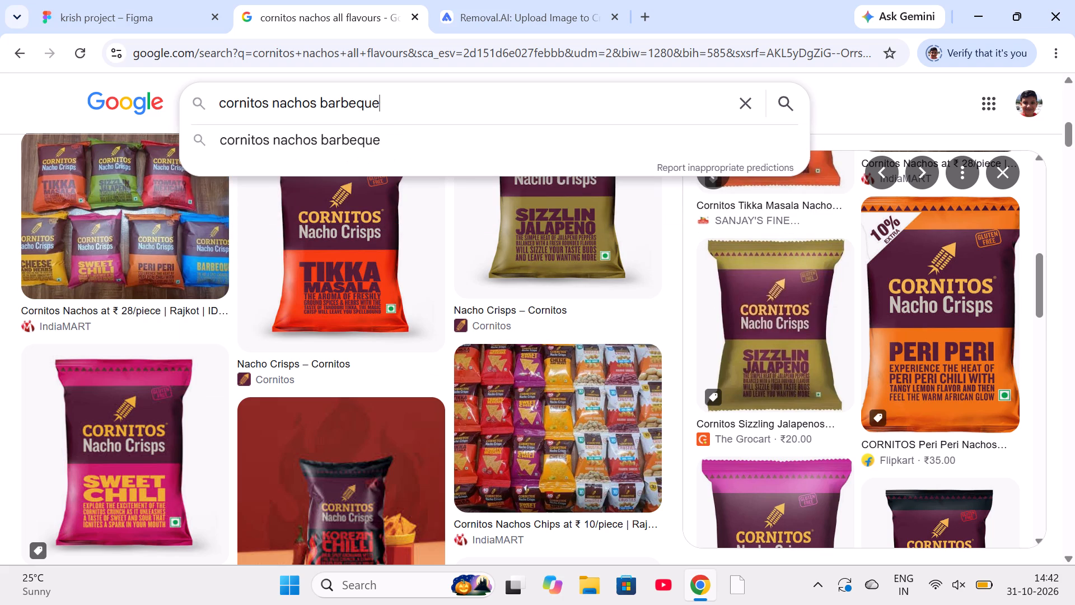
pyautogui.write('lavour')
pyautogui.press('Return')
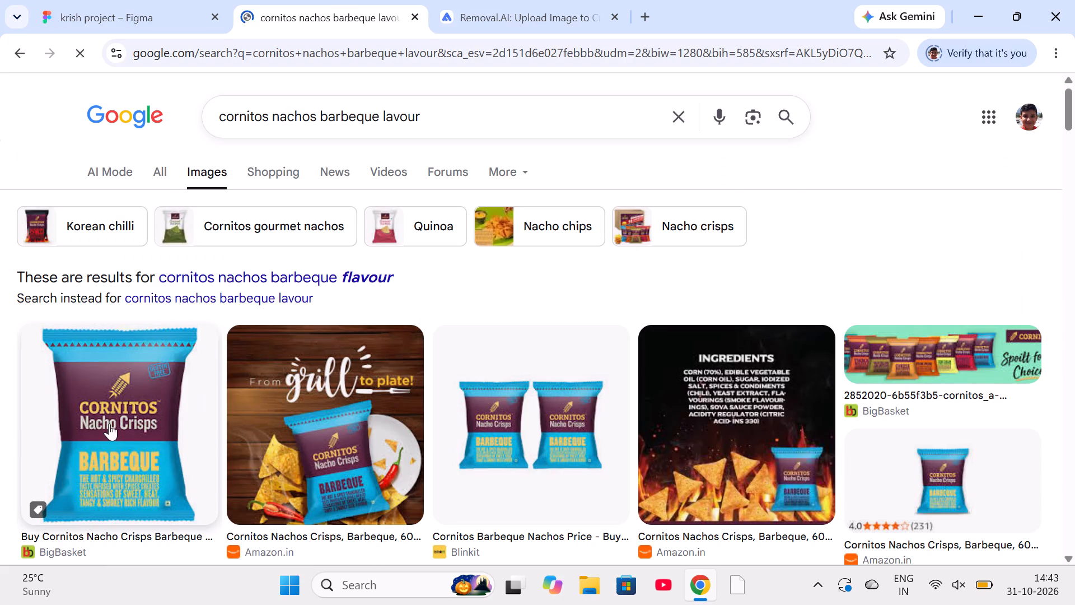
pyautogui.click(103, 426)
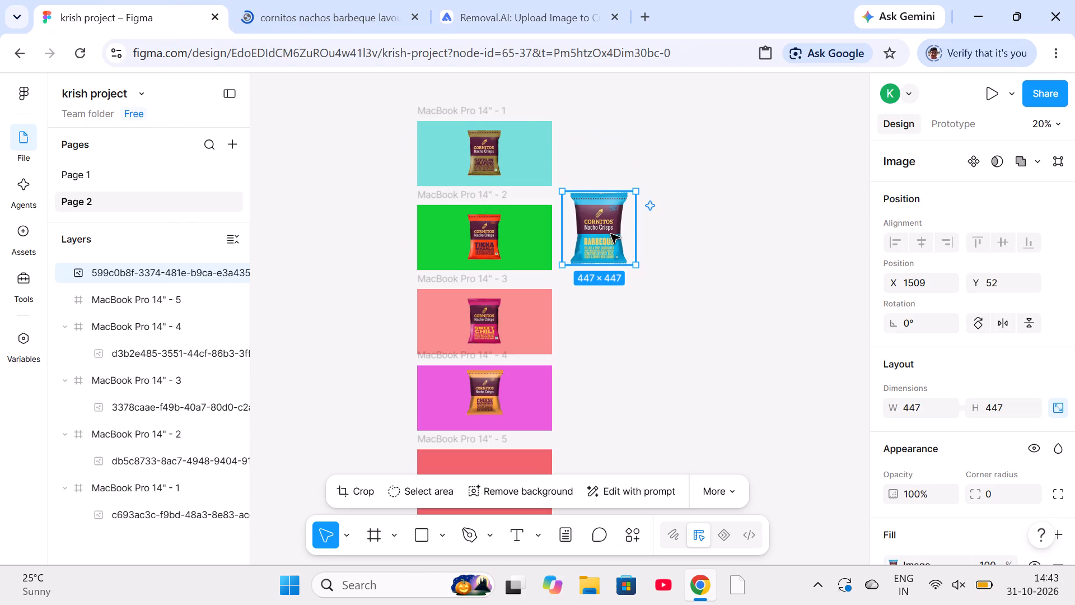
# Set the Barbeque packet's width to 325, matching the other packets.
pyautogui.click(926, 402)
pyautogui.press('BackSpace')
pyautogui.write('325')
pyautogui.press('Return')
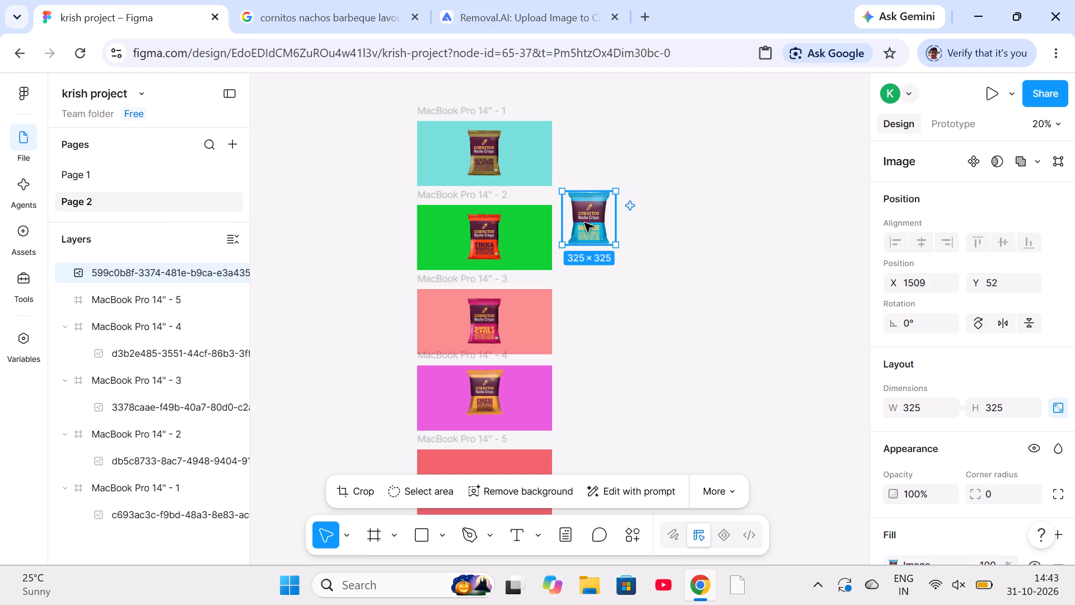
# Move the Barbeque packet into the coral-red MacBook Pro 14" - 5 frame, near its centre.
pyautogui.moveTo(585, 223); pyautogui.dragTo(481, 473)
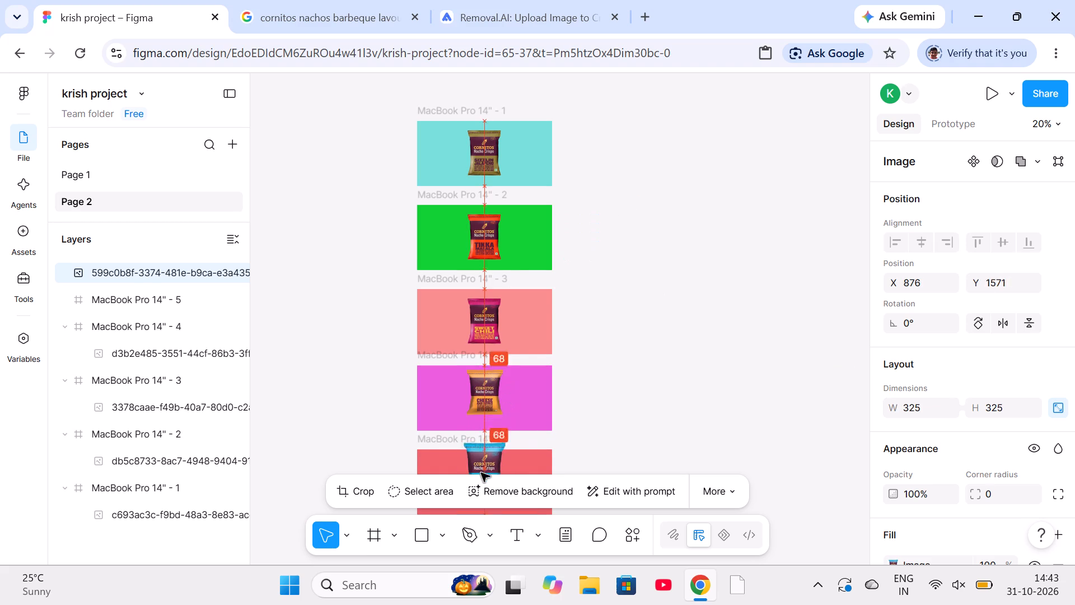
pyautogui.moveTo(481, 473); pyautogui.dragTo(486, 489)
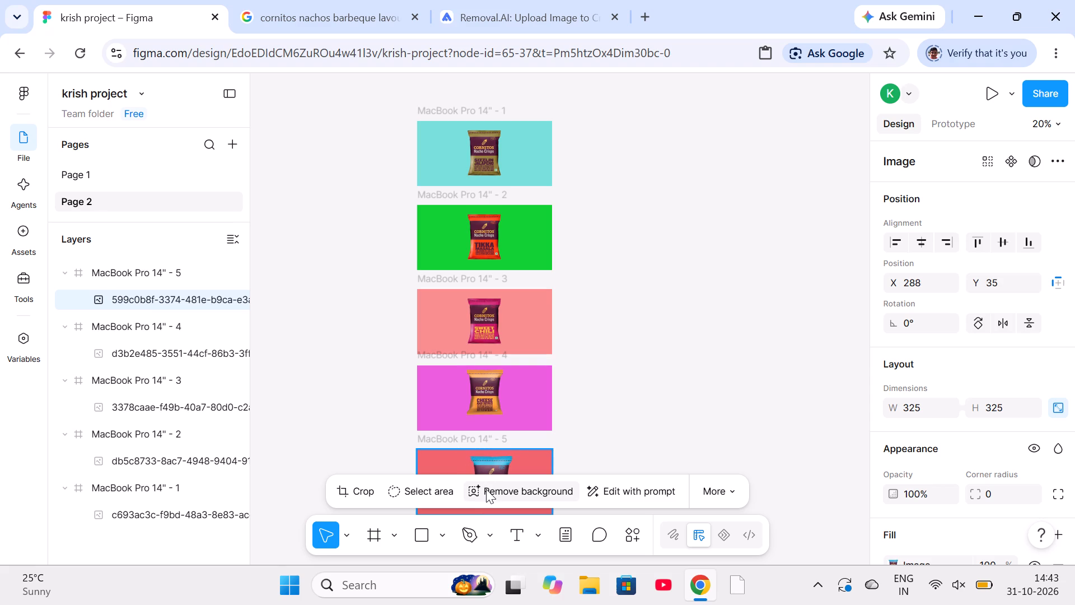
pyautogui.moveTo(486, 489); pyautogui.dragTo(484, 491)
pyautogui.click(643, 374)
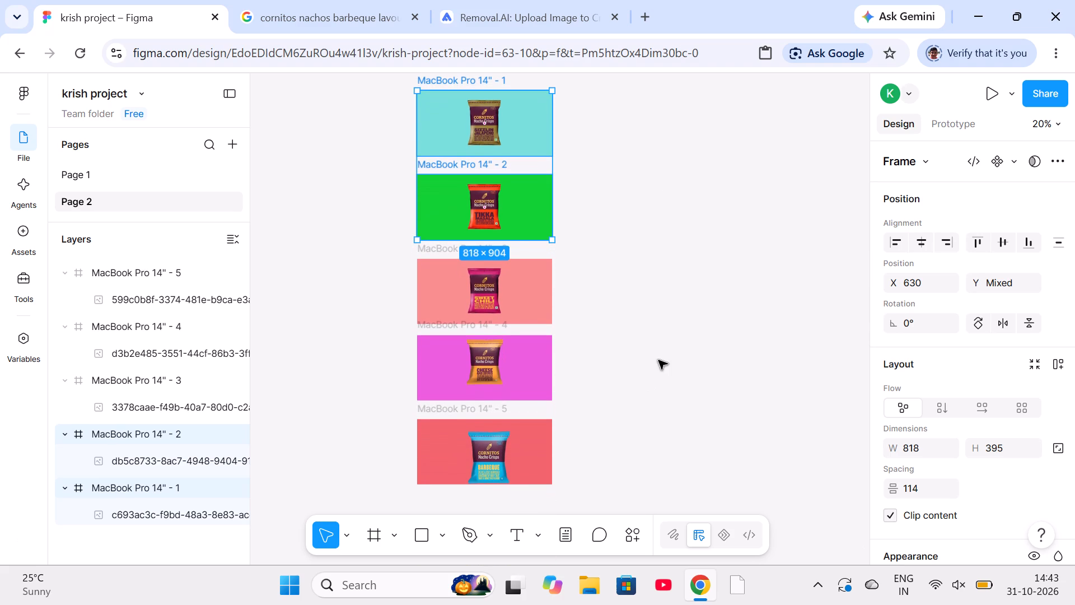
# Move the Barbeque packet slightly upward so it sits vertically centred in the MacBook Pro 14" - 5 frame.
pyautogui.click(489, 448)
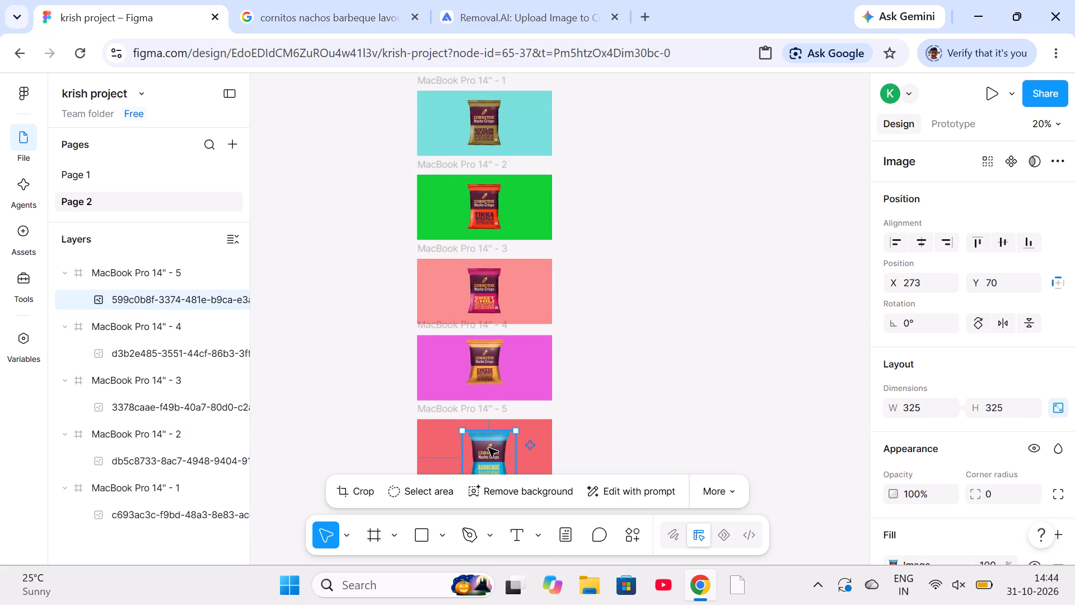
pyautogui.moveTo(489, 448); pyautogui.dragTo(489, 440)
pyautogui.click(621, 418)
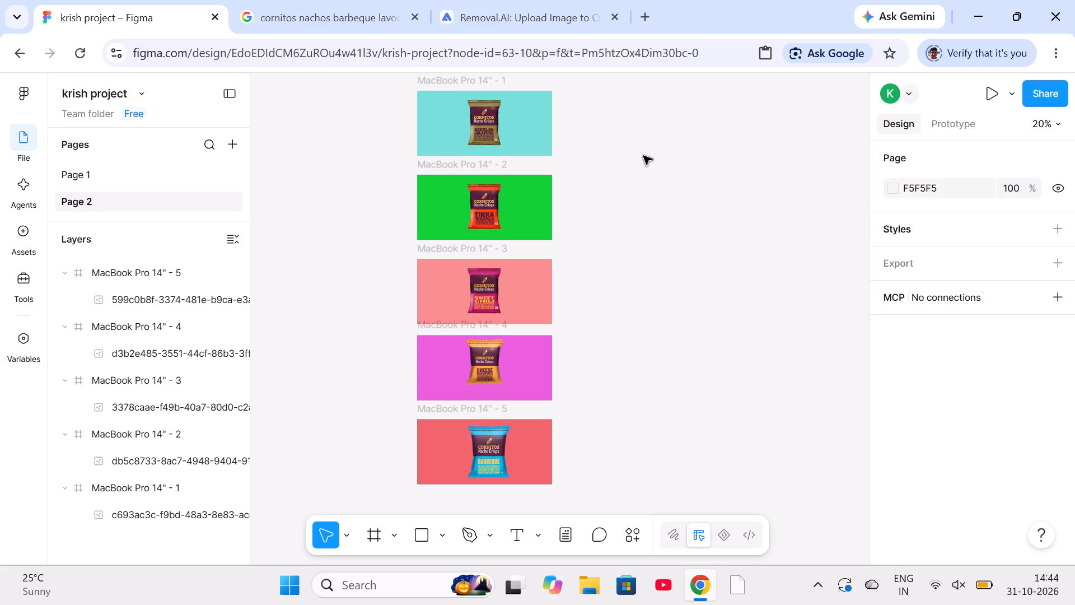
# Close the removal.ai page and search Google Images for "jalapeno pics", replacing the Barbeque query.
pyautogui.click(616, 16)
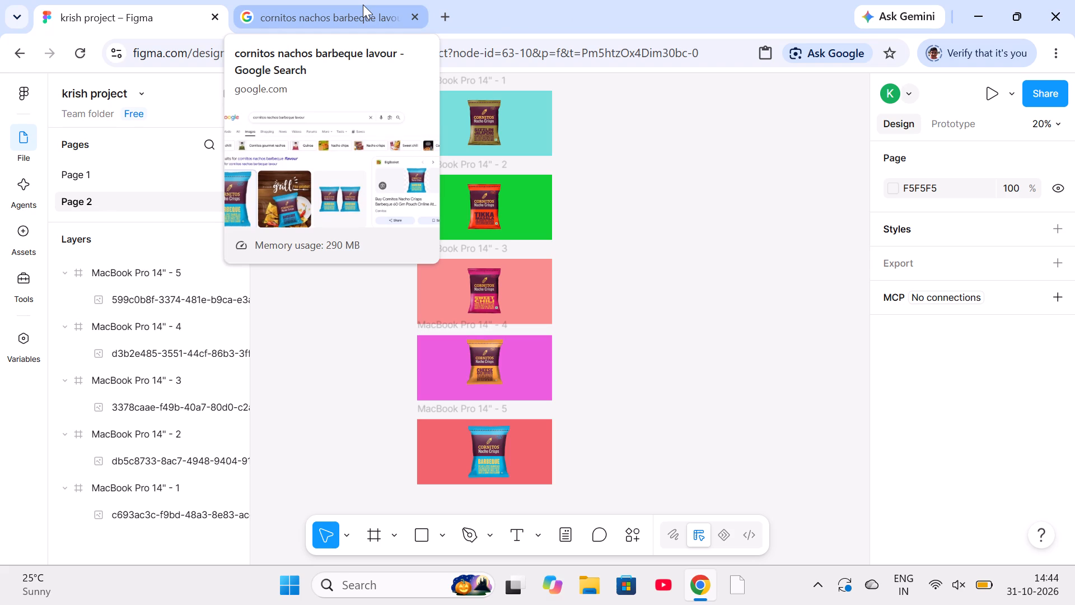
pyautogui.click(363, 4)
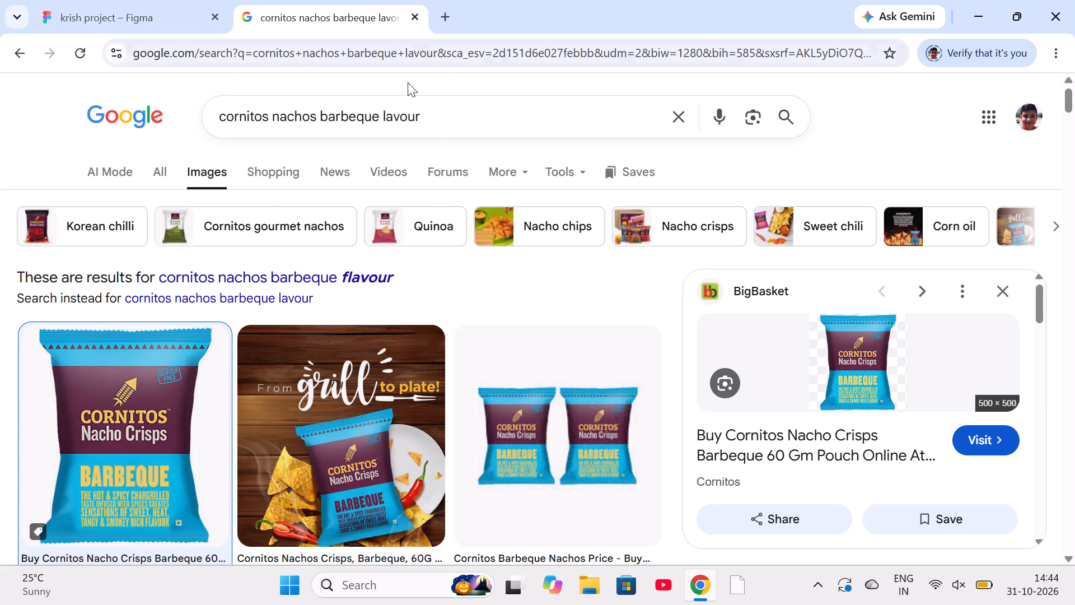
pyautogui.click(446, 115)
pyautogui.press('BackSpace')
pyautogui.press('BackSpace')
pyautogui.press('BackSpace')
pyautogui.press('BackSpace')
pyautogui.press('BackSpace')
pyautogui.press('BackSpace')
pyautogui.press('BackSpace')
pyautogui.press('BackSpace')
pyautogui.press('BackSpace')
pyautogui.press('BackSpace')
pyautogui.press('BackSpace')
pyautogui.press('BackSpace')
pyautogui.press('BackSpace')
pyautogui.press('BackSpace')
pyautogui.press('BackSpace')
pyautogui.press('BackSpace')
pyautogui.press('BackSpace')
pyautogui.press('BackSpace')
pyautogui.press('BackSpace')
pyautogui.press('BackSpace')
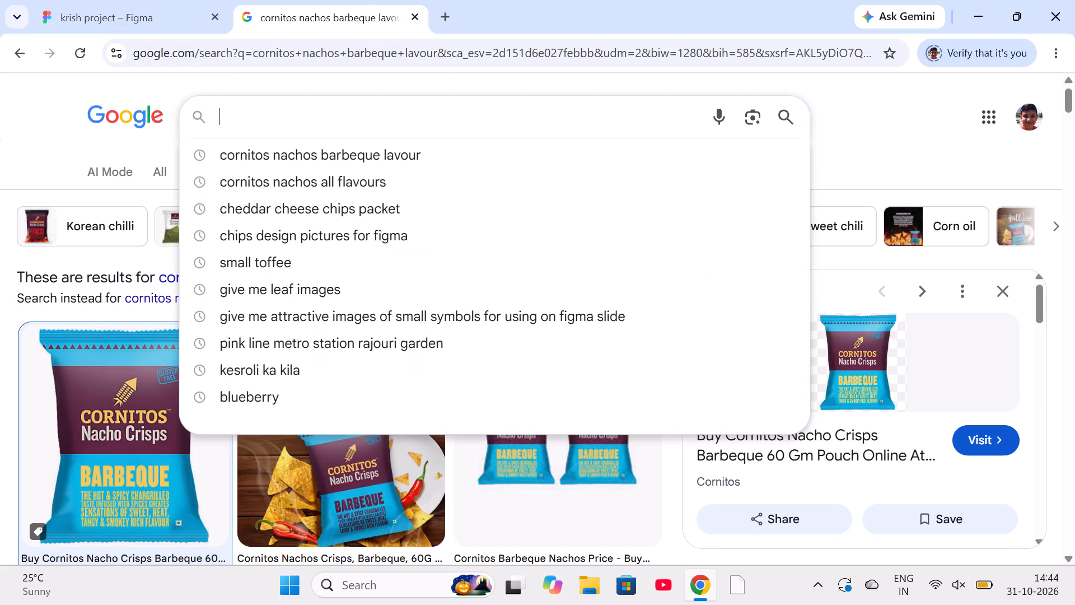
pyautogui.write('jalapeno')
pyautogui.press('space')
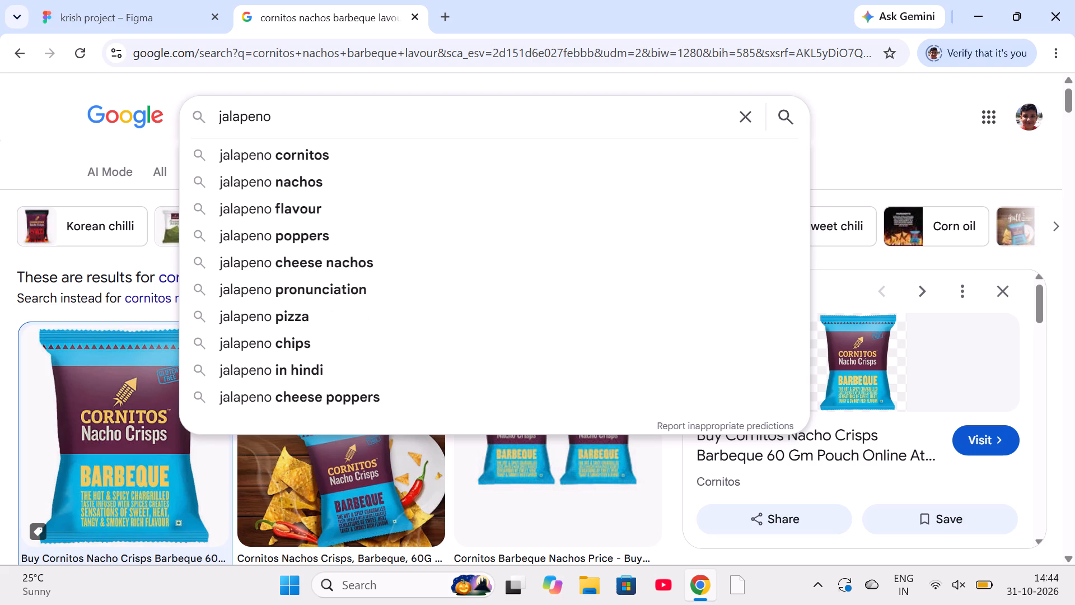
pyautogui.write('pics')
pyautogui.press('Return')
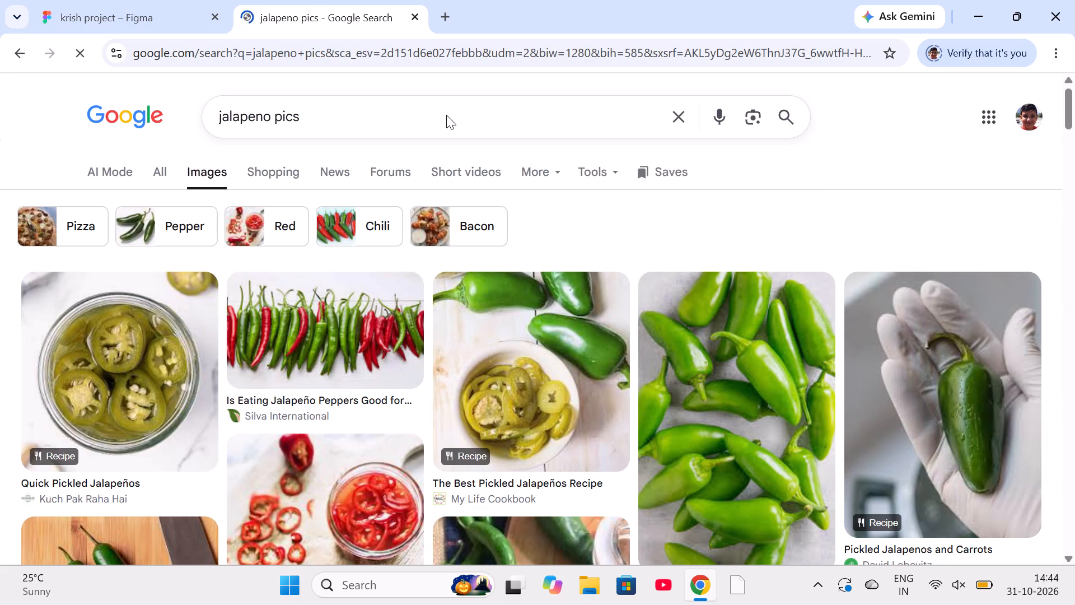
# Look through the jalapeno image results for a picture suited to the Jalapeno packet slide.
pyautogui.press('Down')
pyautogui.press('Down')
pyautogui.press('Down')
pyautogui.press('Down')
pyautogui.press('Down')
pyautogui.press('Down')
pyautogui.press('Down')
pyautogui.press('Down')
pyautogui.press('Down')
pyautogui.press('Down')
pyautogui.press('Down')
pyautogui.press('Down')
pyautogui.press('Down')
pyautogui.press('Down')
pyautogui.press('Down')
pyautogui.press('Down')
pyautogui.press('Down')
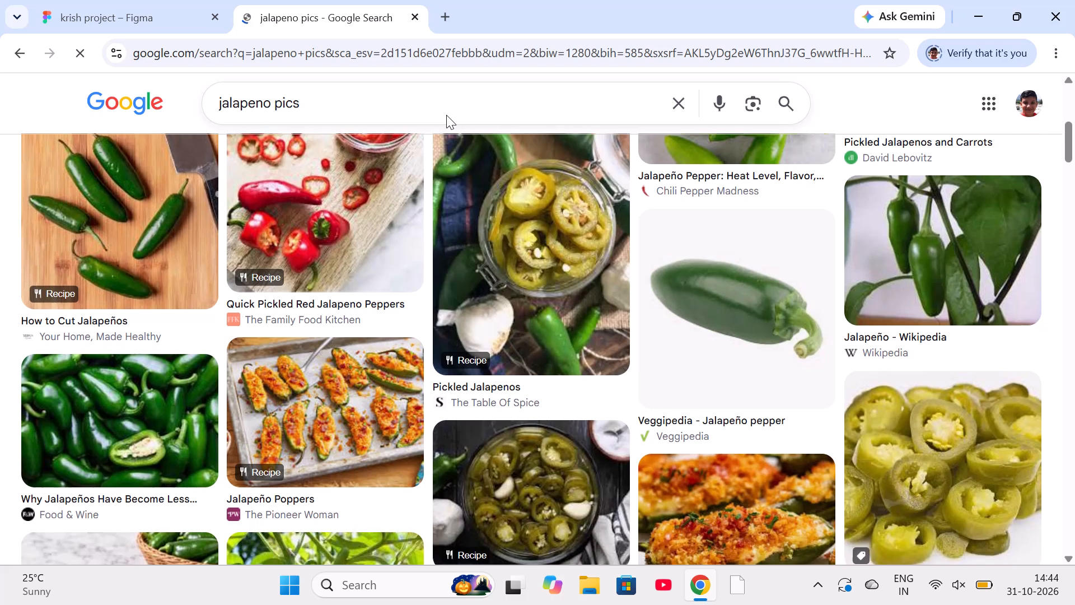
pyautogui.press('Down')
pyautogui.press('Down')
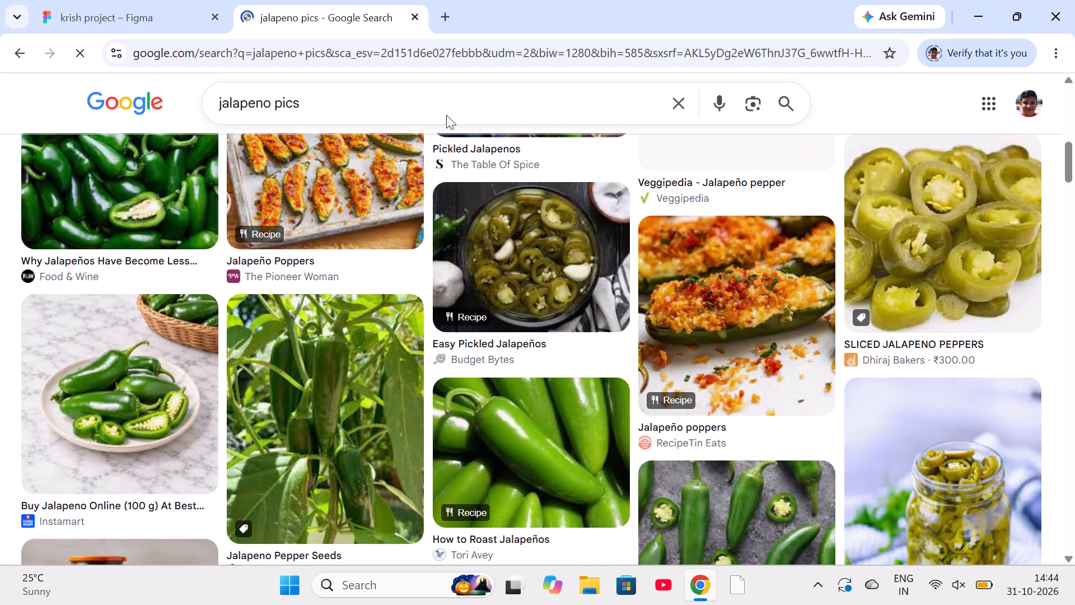
pyautogui.press('Down')
pyautogui.press('Down')
pyautogui.press('Down')
pyautogui.press('Down')
pyautogui.press('Down')
pyautogui.press('Down')
pyautogui.press('Down')
pyautogui.press('Down')
pyautogui.press('Down')
pyautogui.press('Down')
pyautogui.press('Down')
pyautogui.press('Down')
pyautogui.press('Down')
pyautogui.press('Down')
pyautogui.press('Down')
pyautogui.press('Down')
pyautogui.press('Down')
pyautogui.press('Down')
pyautogui.press('Down')
pyautogui.press('Down')
pyautogui.press('Down')
pyautogui.press('Down')
pyautogui.press('Down')
pyautogui.press('Down')
pyautogui.press('Down')
pyautogui.press('Down')
pyautogui.press('Down')
pyautogui.press('Down')
pyautogui.press('Down')
pyautogui.press('Down')
pyautogui.press('Down')
pyautogui.press('Down')
pyautogui.press('Down')
pyautogui.press('Down')
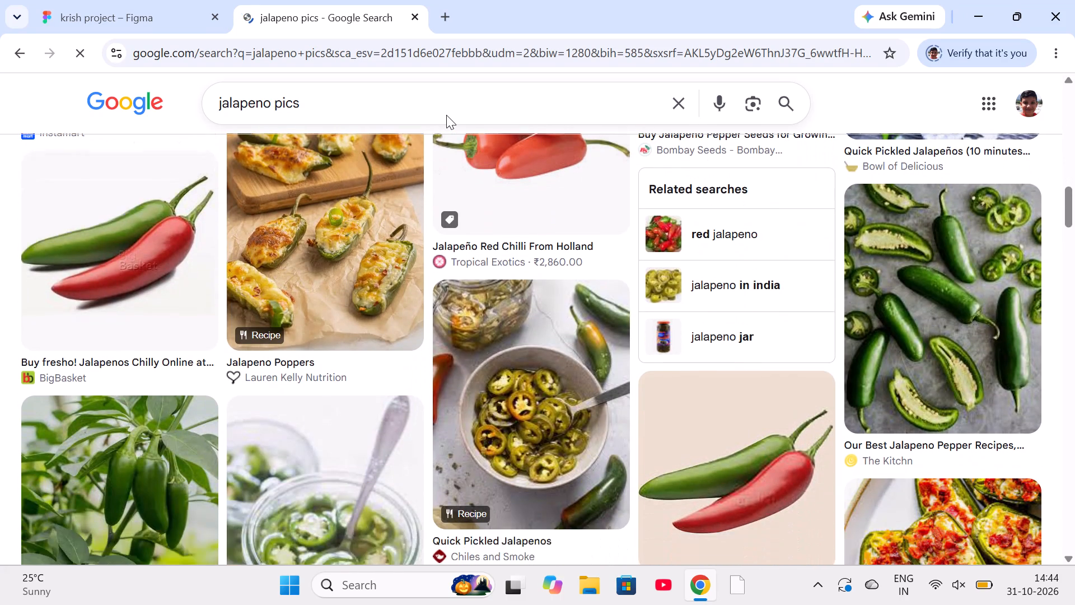
pyautogui.press('Up')
pyautogui.press('Up')
pyautogui.press('Up')
pyautogui.press('Up')
pyautogui.press('Up')
pyautogui.press('Up')
pyautogui.press('Up')
pyautogui.press('Up')
pyautogui.press('Up')
pyautogui.press('Up')
pyautogui.press('Up')
pyautogui.press('Up')
pyautogui.press('Up')
pyautogui.press('Up')
pyautogui.press('Up')
pyautogui.press('Up')
pyautogui.press('Up')
pyautogui.press('Up')
pyautogui.press('Up')
pyautogui.press('Up')
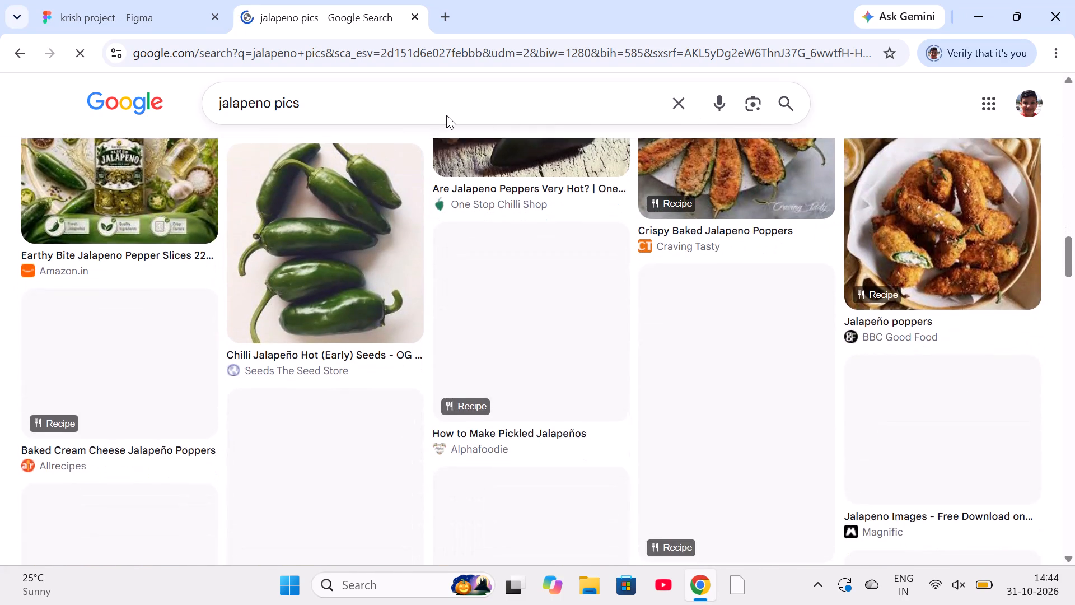
pyautogui.press('Up')
pyautogui.press('Up')
pyautogui.press('Up')
pyautogui.press('Up')
pyautogui.press('Up')
pyautogui.press('Up')
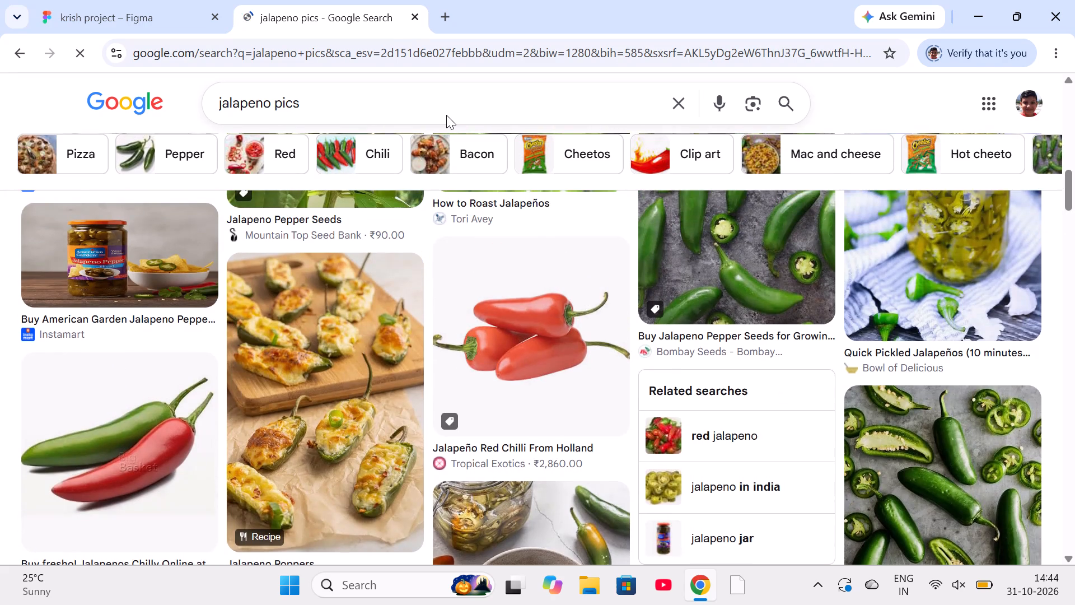
pyautogui.press('Up')
pyautogui.press('Up')
pyautogui.press('Up')
pyautogui.press('Up')
pyautogui.press('Up')
pyautogui.press('Up')
pyautogui.press('Up')
pyautogui.press('Up')
pyautogui.press('Up')
pyautogui.press('Up')
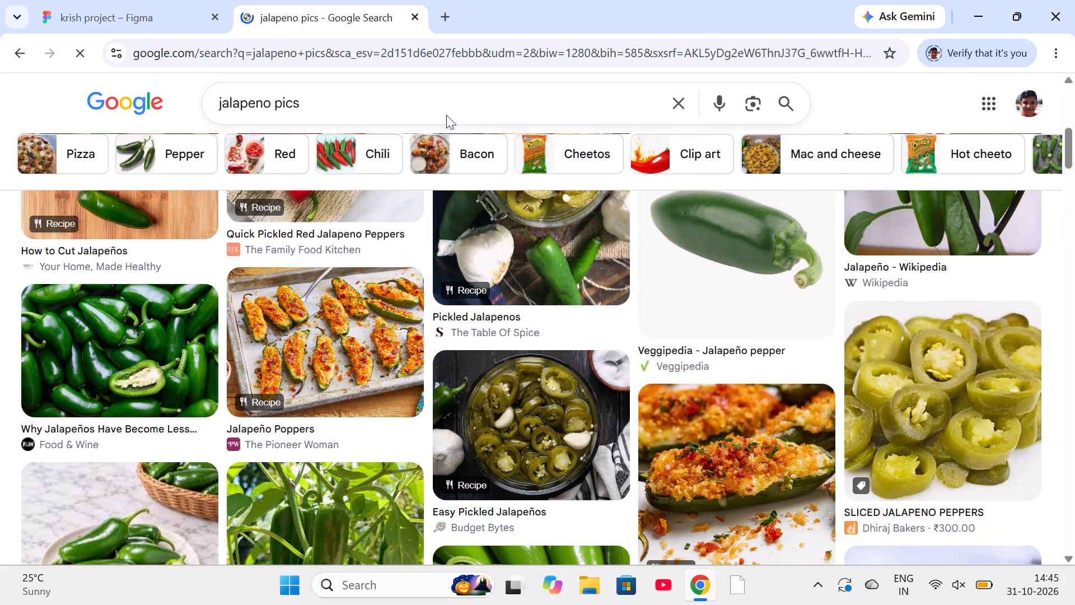
# Open and copy the sliced jalapeno peppers image from Dhiraj Bakers, and remove its background in removal.ai.
pyautogui.click(952, 351)
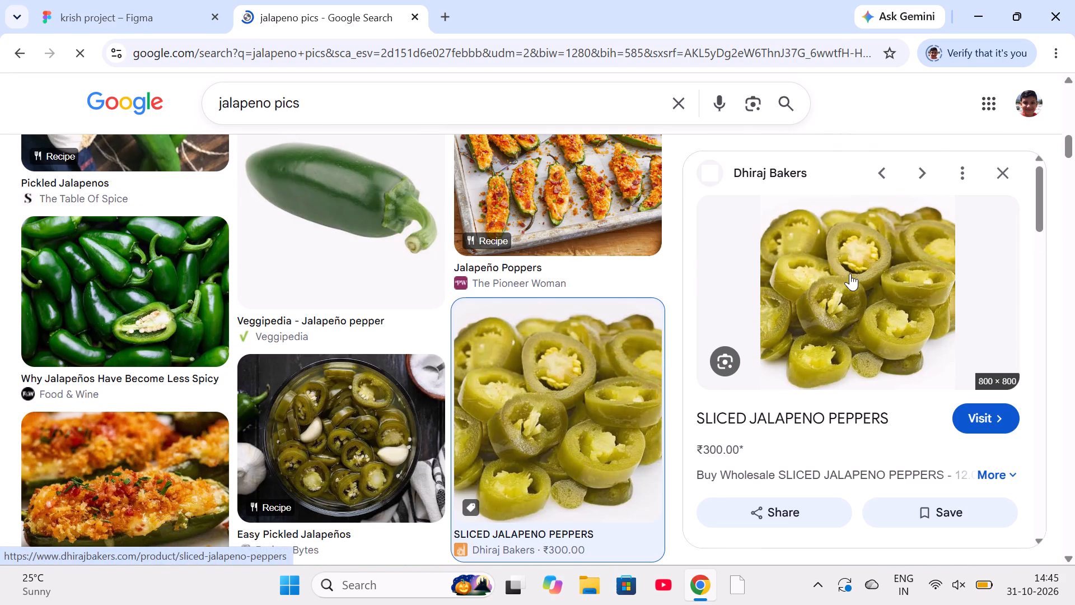
pyautogui.rightClick(850, 273)
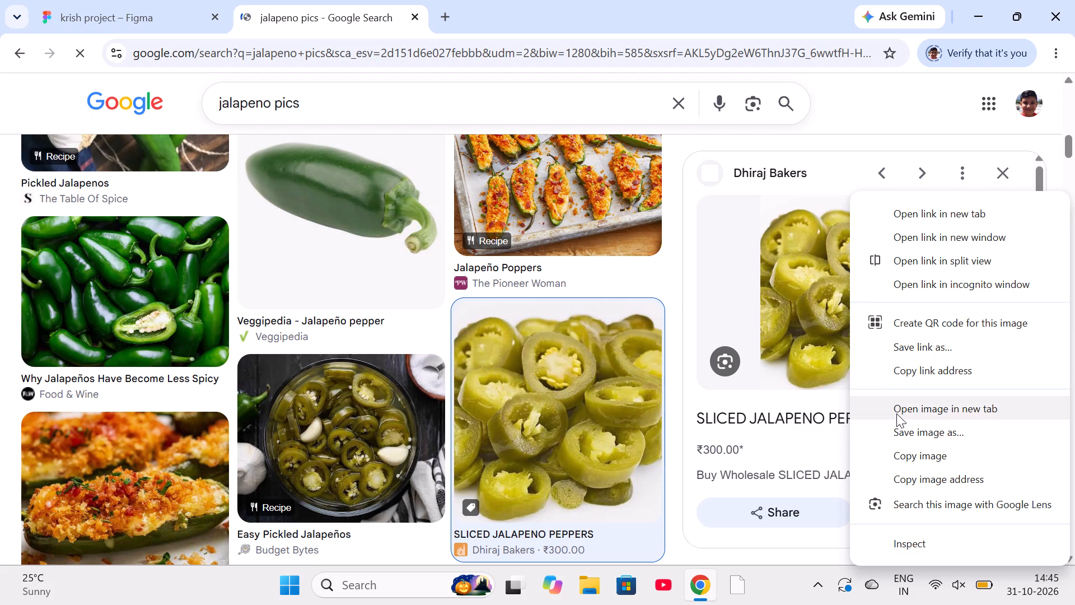
pyautogui.click(886, 450)
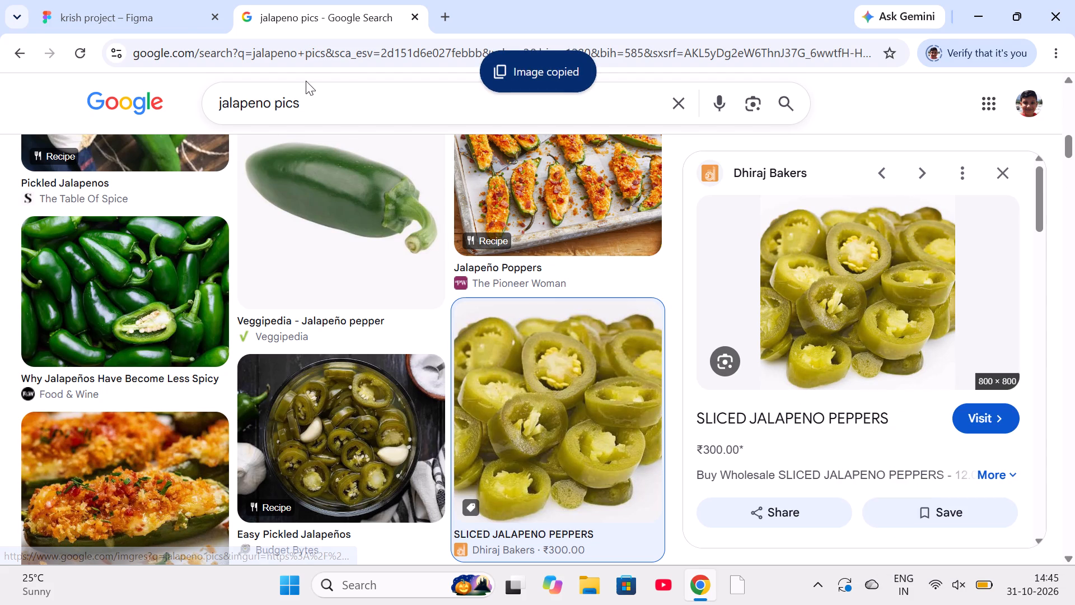
pyautogui.click(438, 4)
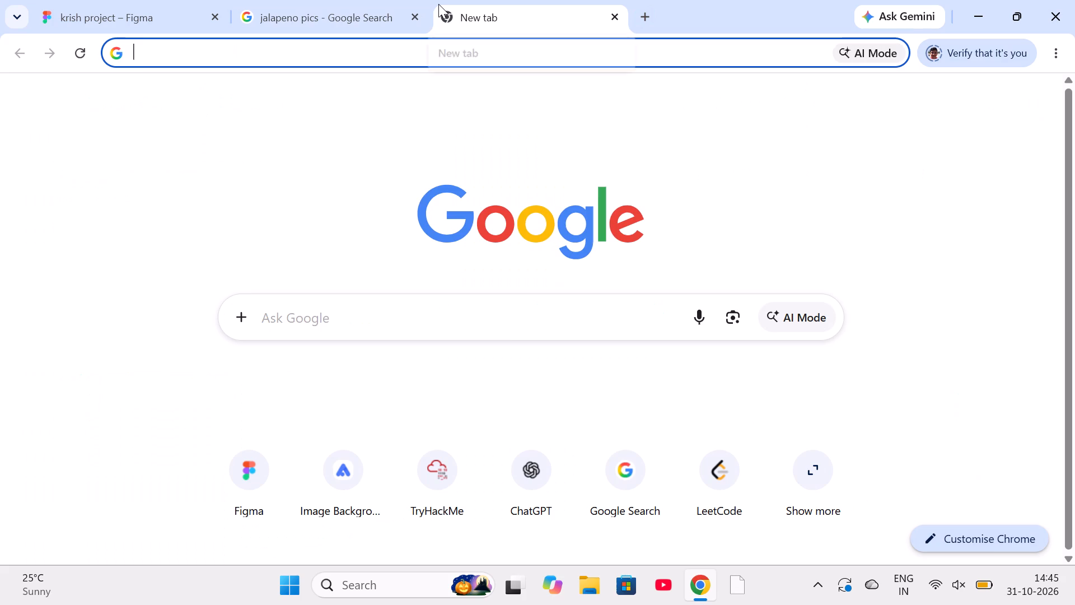
pyautogui.write('remo')
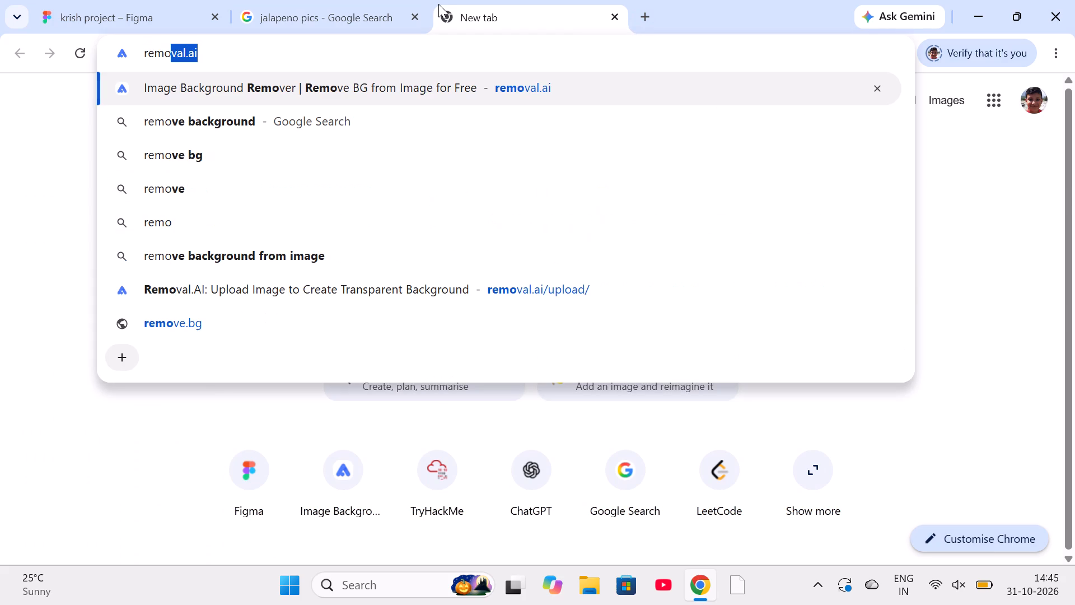
pyautogui.press('Return')
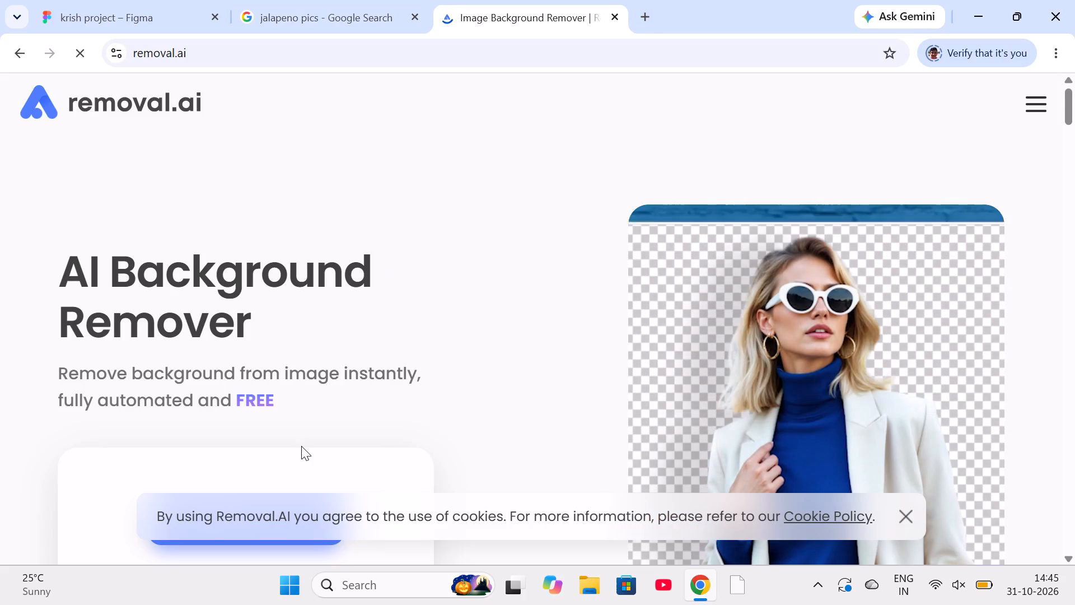
pyautogui.hotkey('ctrl', 'v')
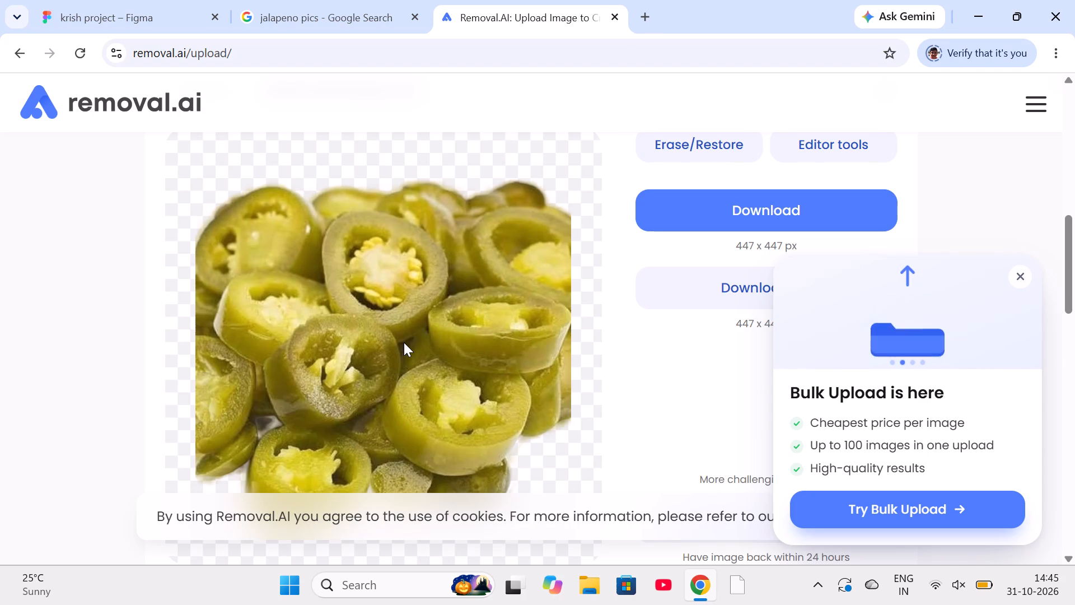
# Bring the background-free sliced jalapeno image from removal.ai into the Figma file, on the empty canvas beside the frames.
pyautogui.moveTo(404, 342); pyautogui.dragTo(160, 13)
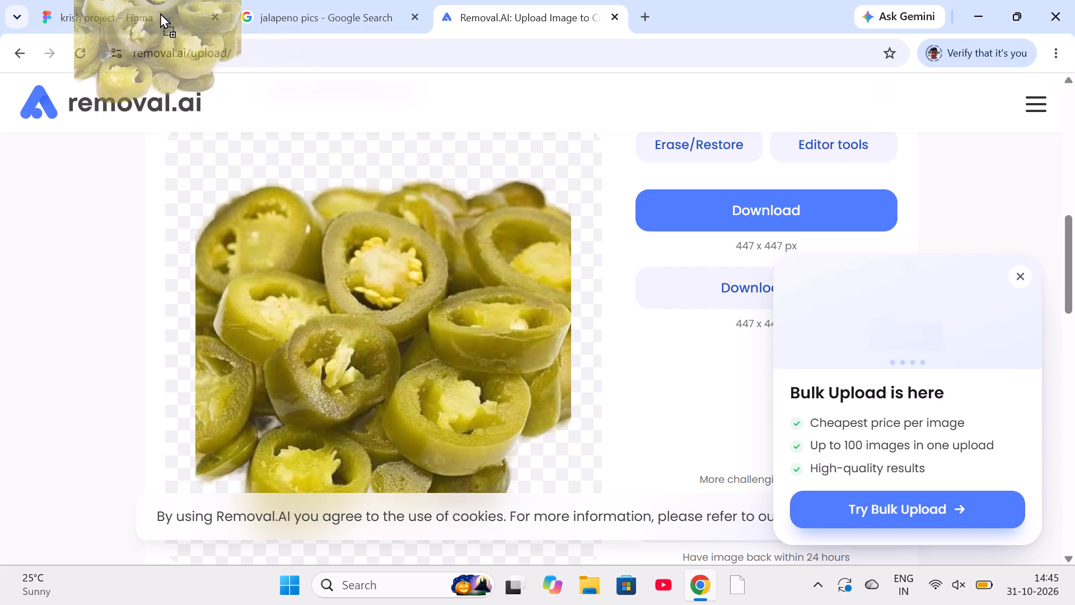
pyautogui.moveTo(160, 13); pyautogui.dragTo(685, 274)
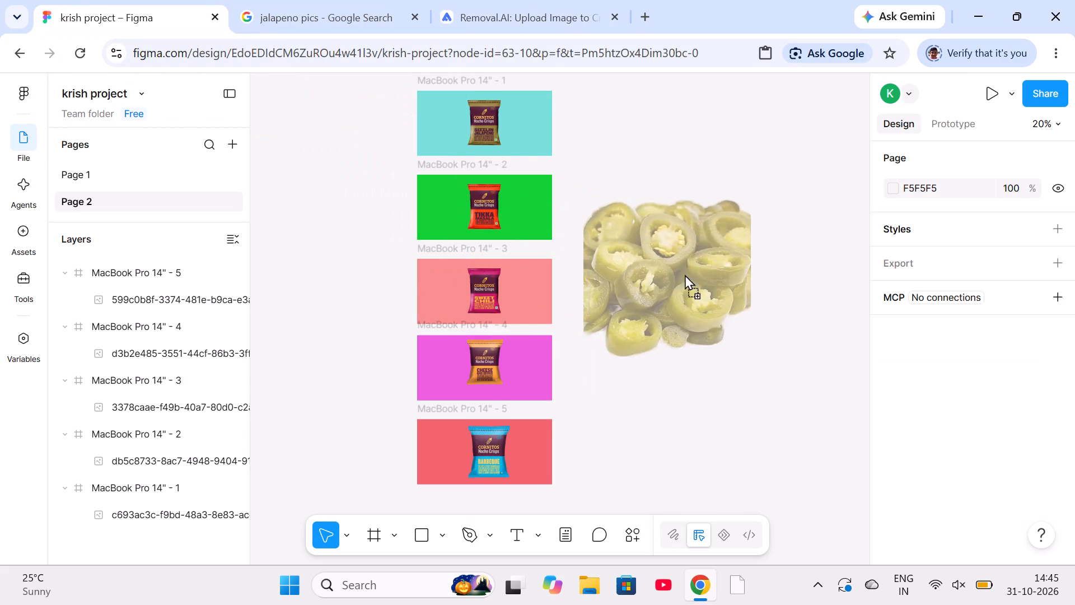
pyautogui.moveTo(685, 274); pyautogui.dragTo(697, 278)
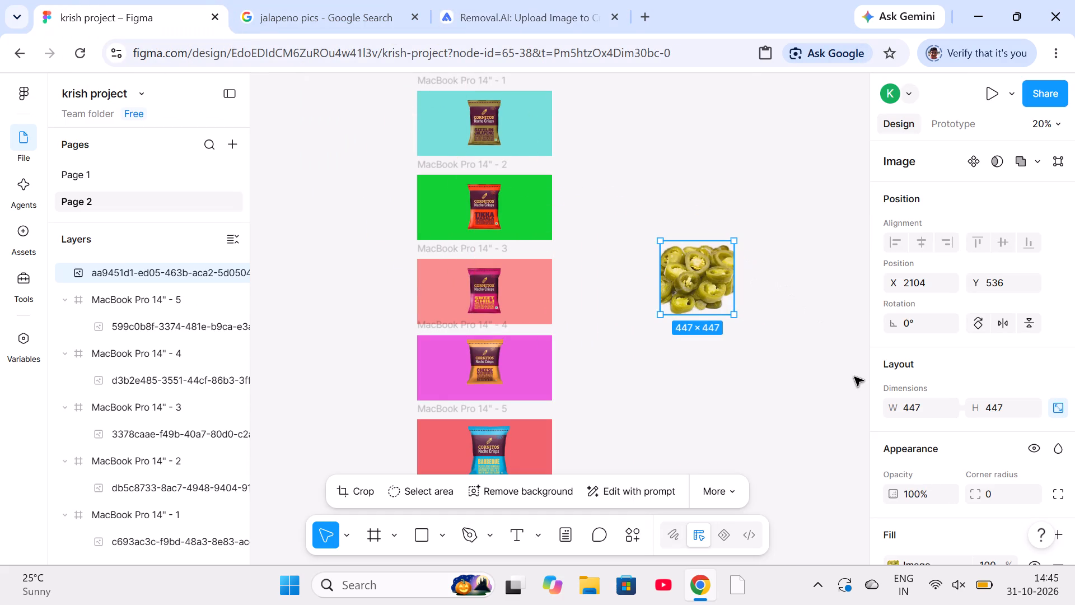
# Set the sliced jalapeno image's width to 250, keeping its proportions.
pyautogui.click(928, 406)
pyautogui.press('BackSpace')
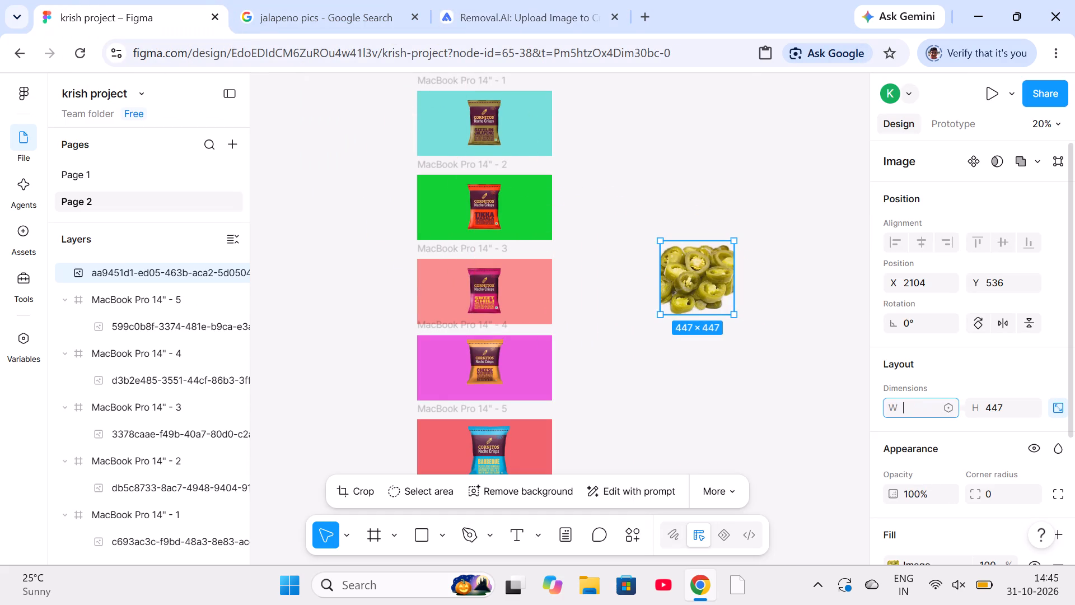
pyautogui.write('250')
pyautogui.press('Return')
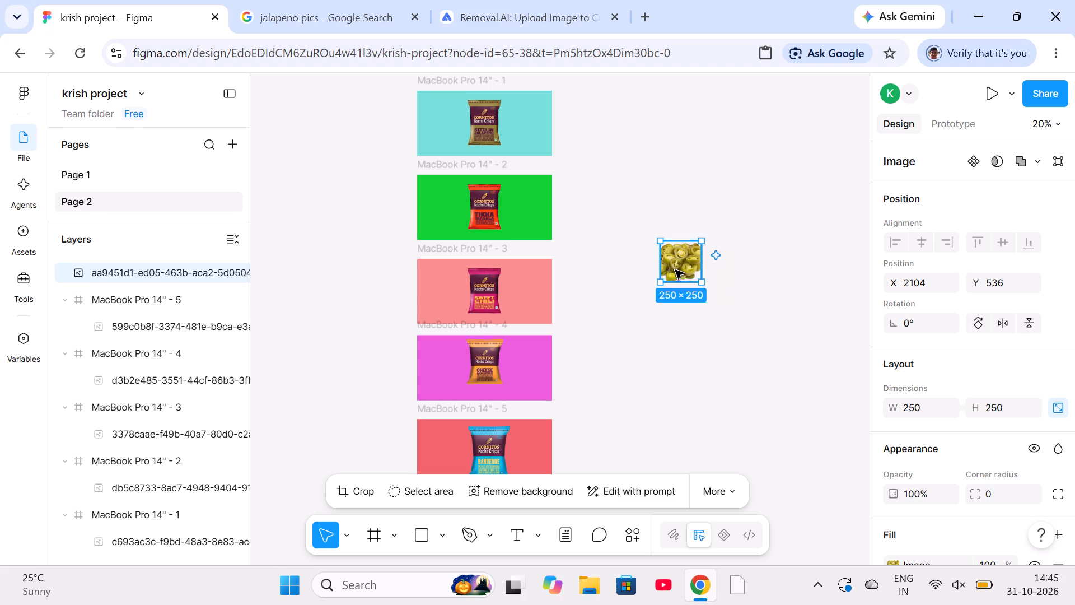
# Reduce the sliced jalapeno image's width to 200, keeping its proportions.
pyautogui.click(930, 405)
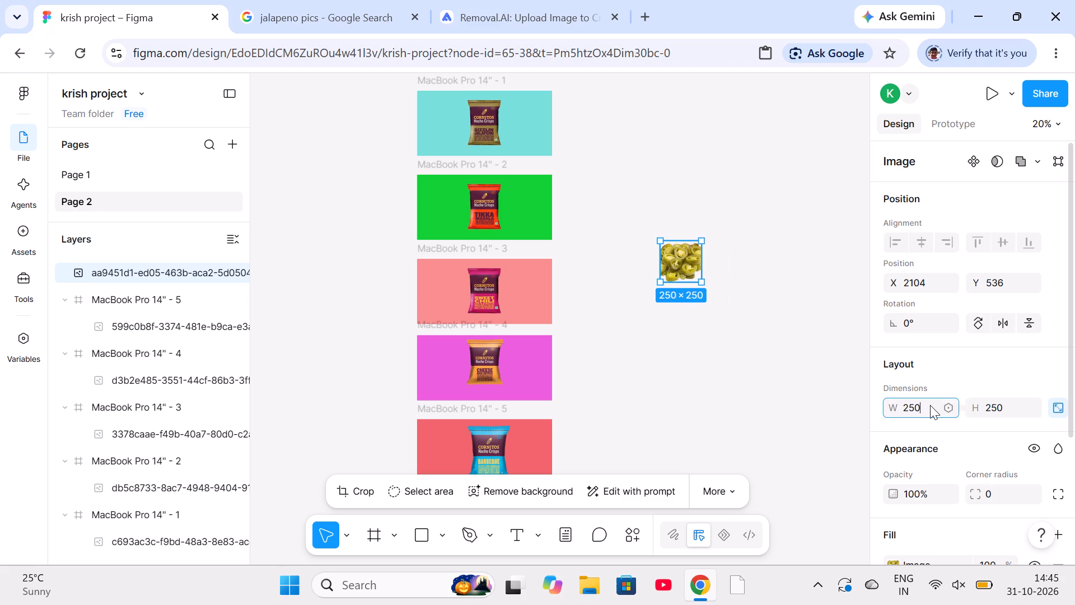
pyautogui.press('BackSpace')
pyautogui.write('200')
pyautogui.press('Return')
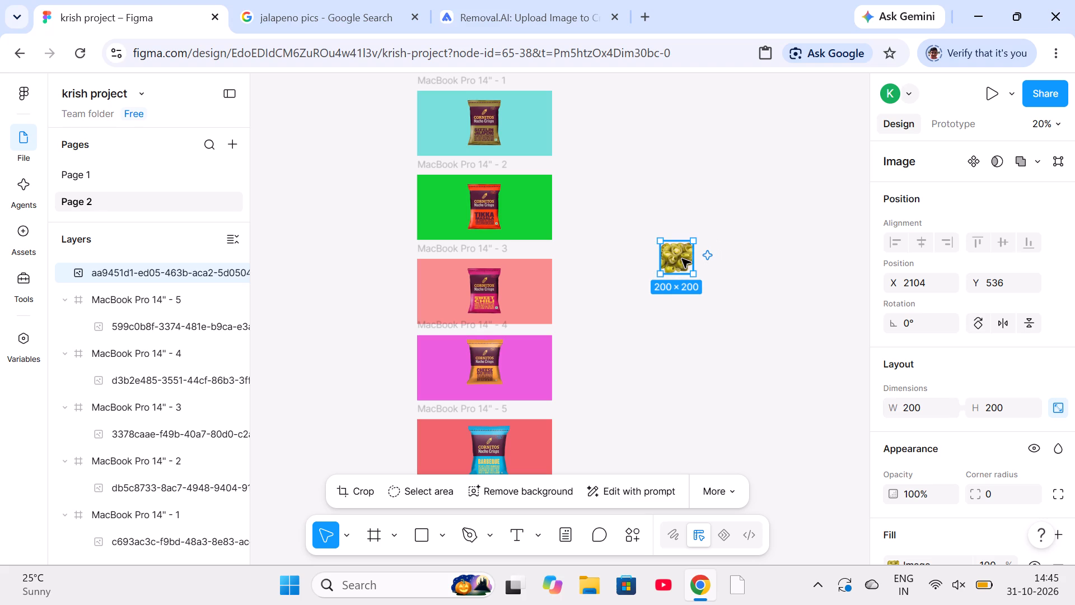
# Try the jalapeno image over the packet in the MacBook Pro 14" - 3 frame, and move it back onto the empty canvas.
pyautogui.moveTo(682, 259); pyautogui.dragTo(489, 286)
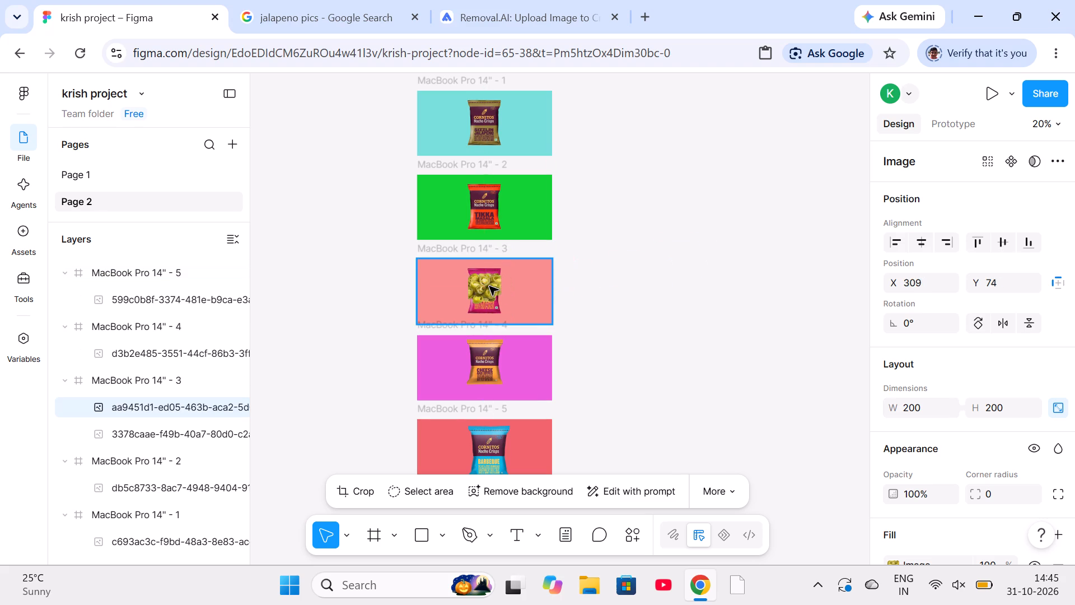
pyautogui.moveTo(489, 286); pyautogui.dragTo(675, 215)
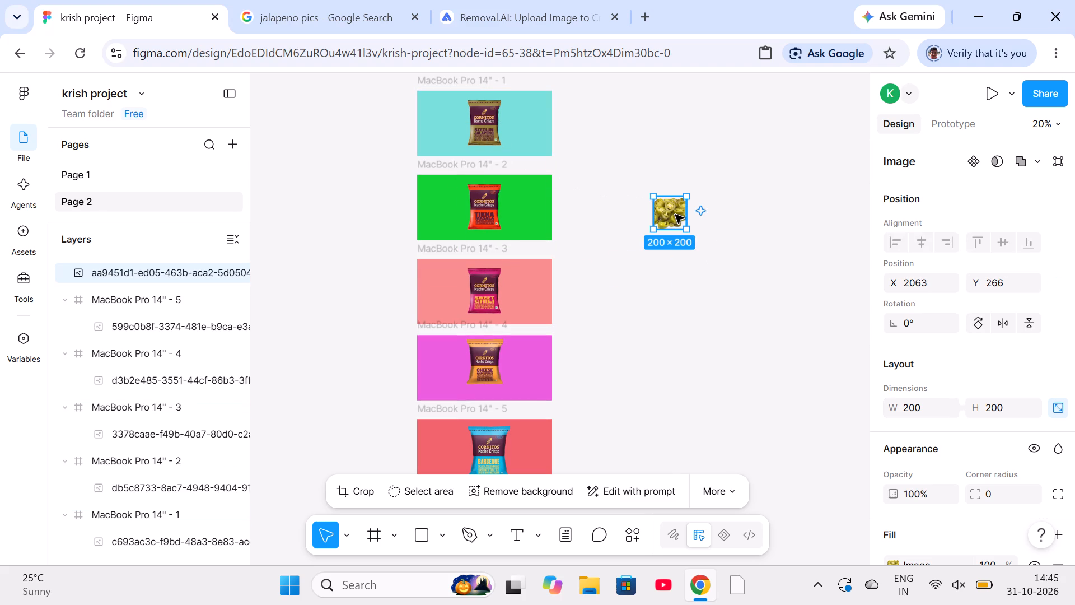
# Set the sliced jalapeno image's width to 160, keeping its proportions.
pyautogui.click(931, 397)
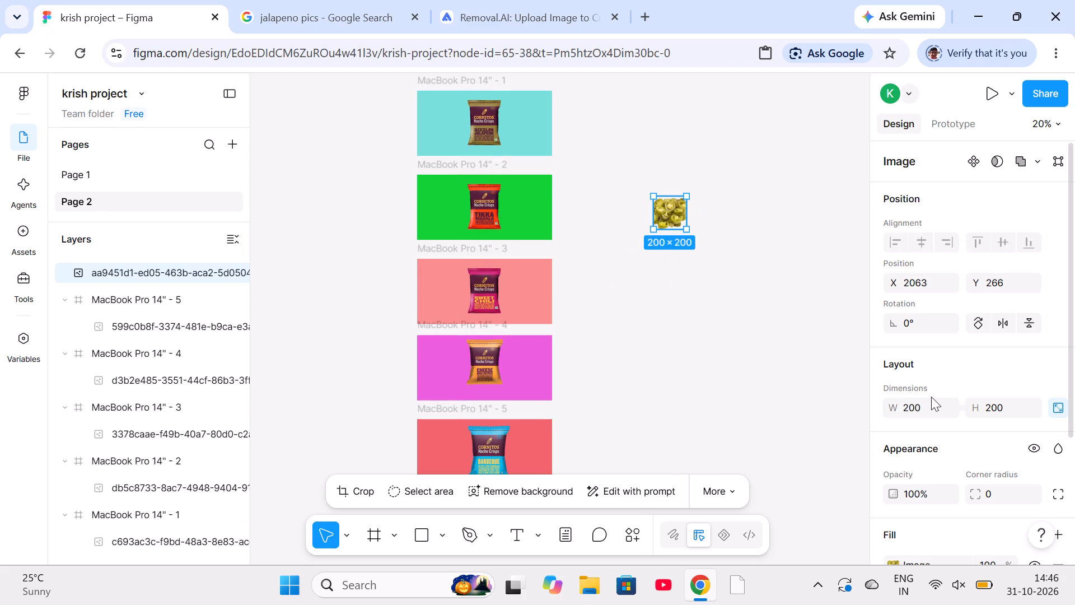
pyautogui.click(932, 402)
pyautogui.press('BackSpace')
pyautogui.press('1')
pyautogui.write('60')
pyautogui.press('Return')
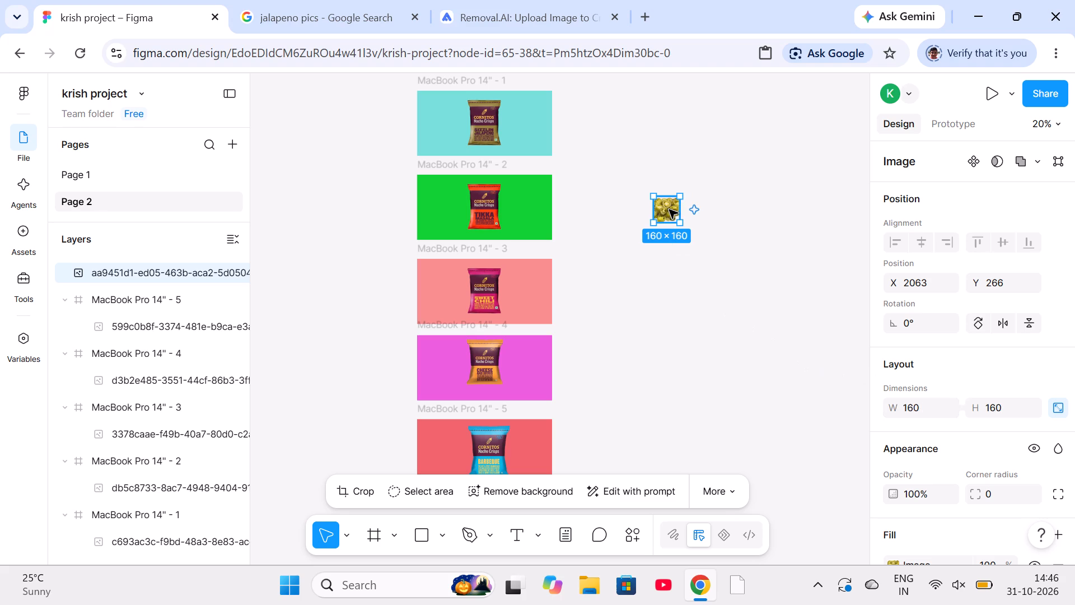
# Move the jalapeno image into the turquoise MacBook Pro 14" - 1 frame, half over its left edge at about X -80, Y 37.
pyautogui.moveTo(669, 210); pyautogui.dragTo(419, 111)
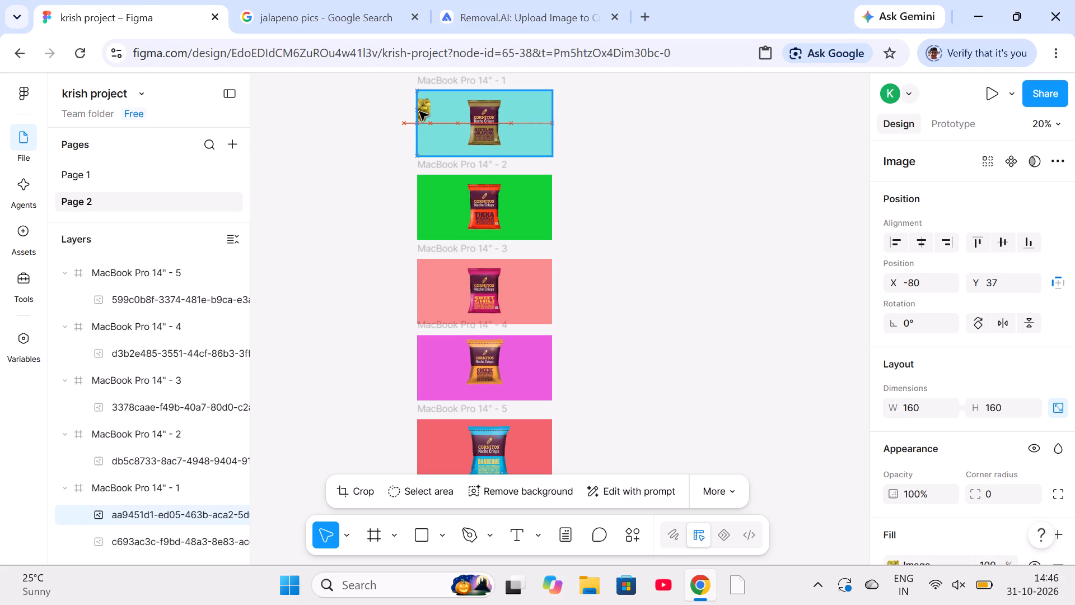
# Move the sliced jalapeno image out onto the empty canvas and set its width to 120, keeping its proportions.
pyautogui.moveTo(419, 111); pyautogui.dragTo(645, 183)
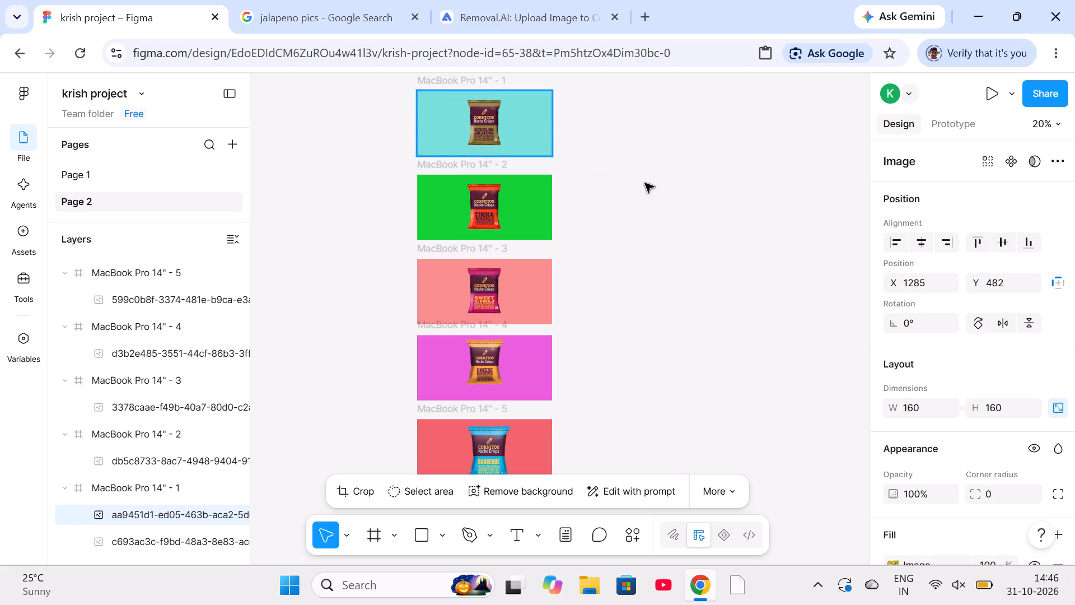
pyautogui.moveTo(645, 183); pyautogui.dragTo(646, 183)
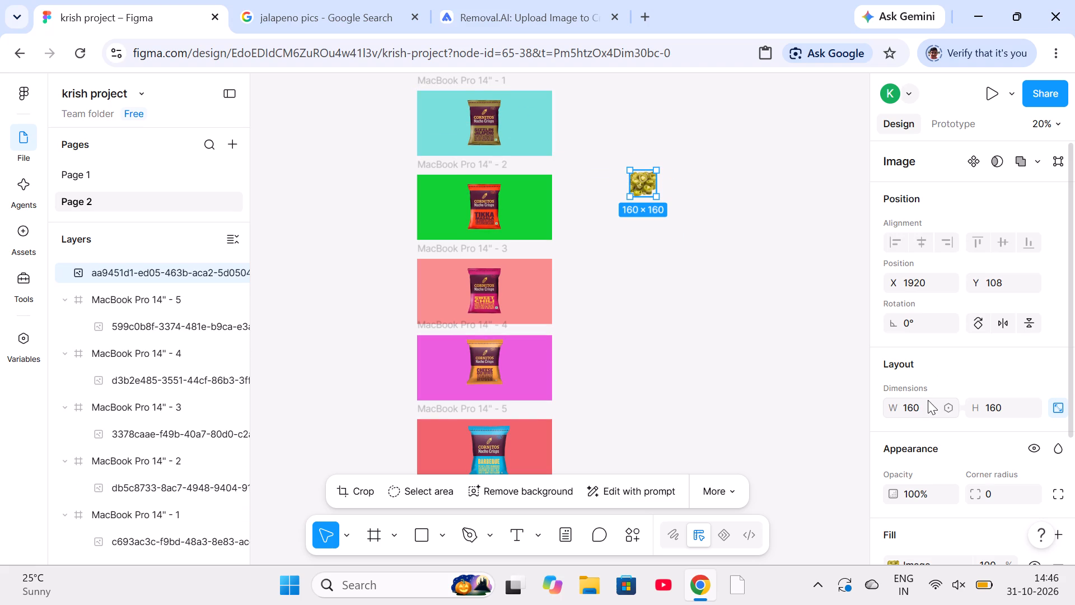
pyautogui.click(928, 400)
pyautogui.press('BackSpace')
pyautogui.write('120')
pyautogui.press('Return')
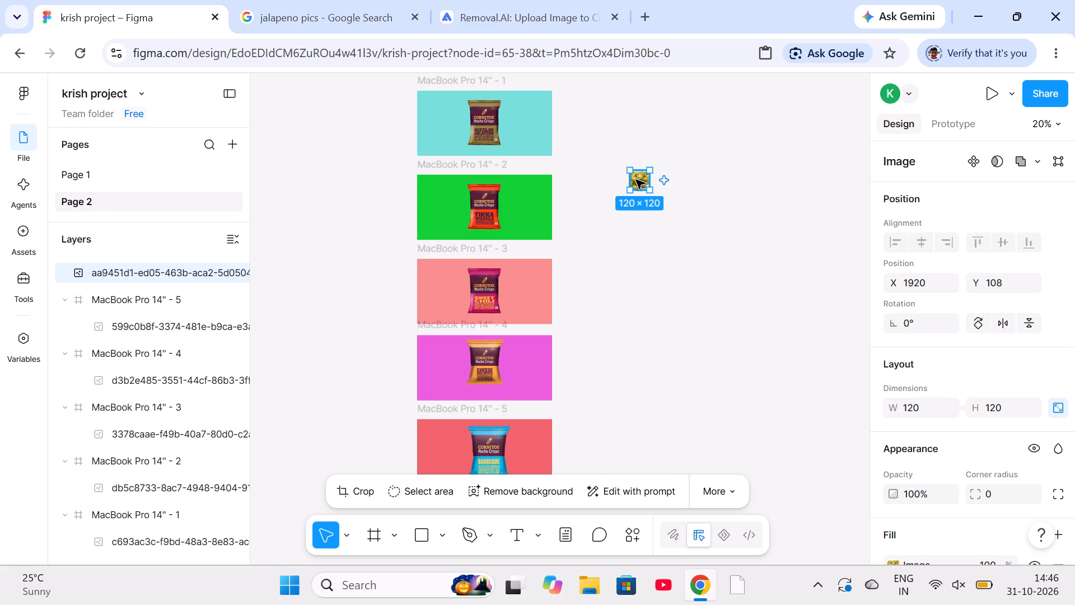
# Move the jalapeno image into the upper-left corner of the MacBook Pro 14" - 1 frame, at about X 47, Y 35.
pyautogui.moveTo(636, 180); pyautogui.dragTo(449, 196)
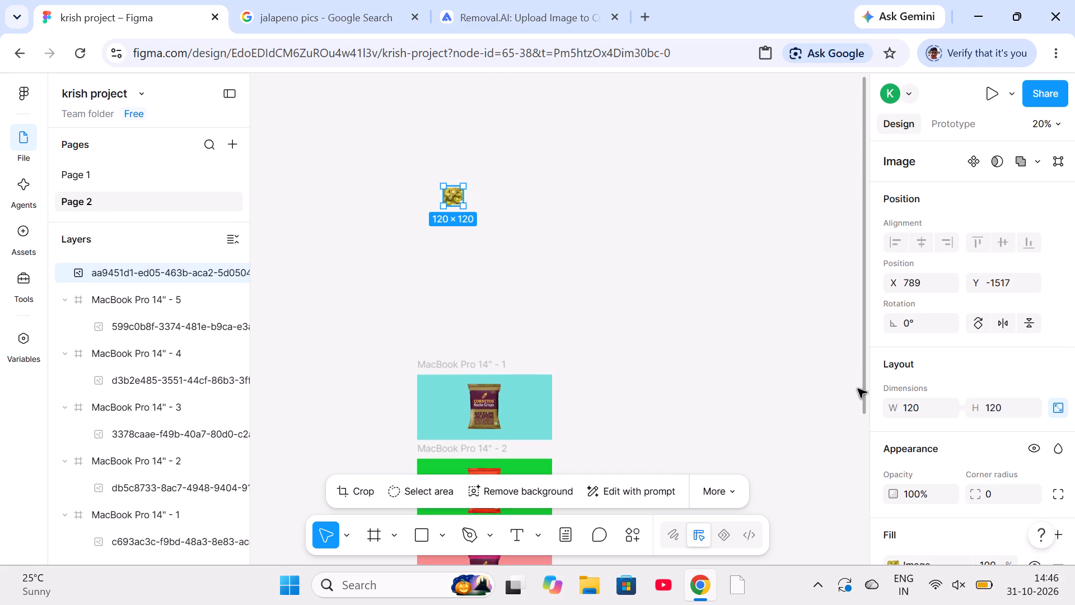
pyautogui.press('Down')
pyautogui.press('Down')
pyautogui.press('Down')
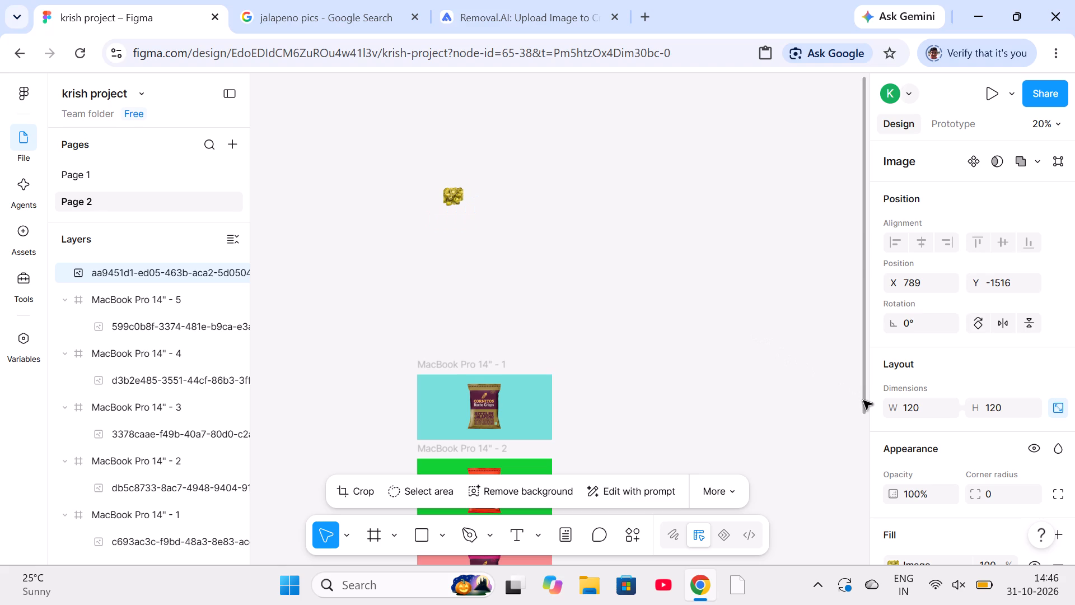
pyautogui.moveTo(863, 401); pyautogui.dragTo(874, 476)
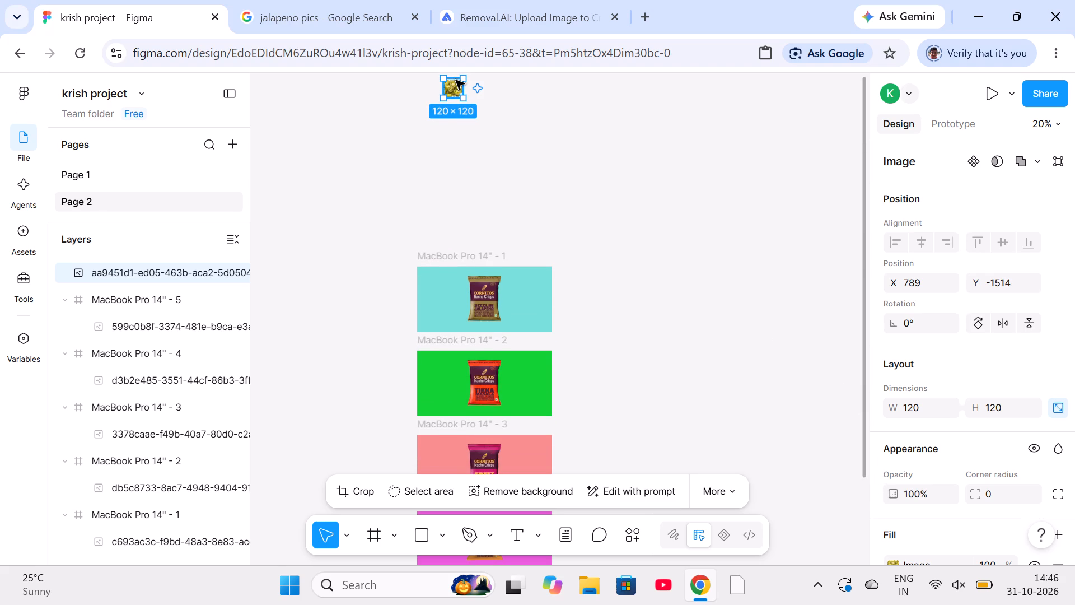
pyautogui.moveTo(452, 86); pyautogui.dragTo(455, 250)
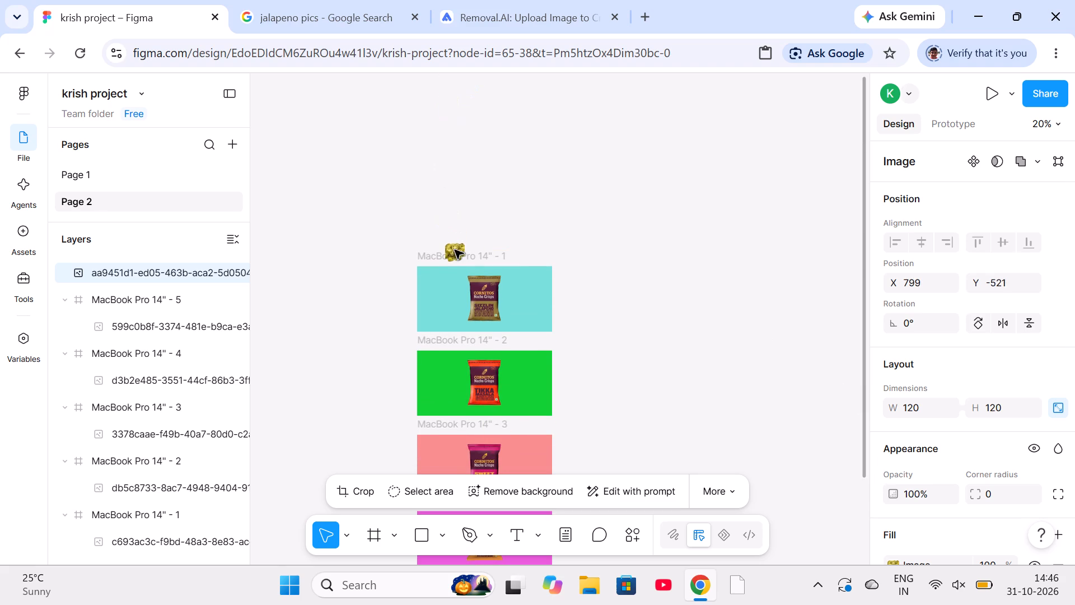
pyautogui.moveTo(455, 250); pyautogui.dragTo(434, 283)
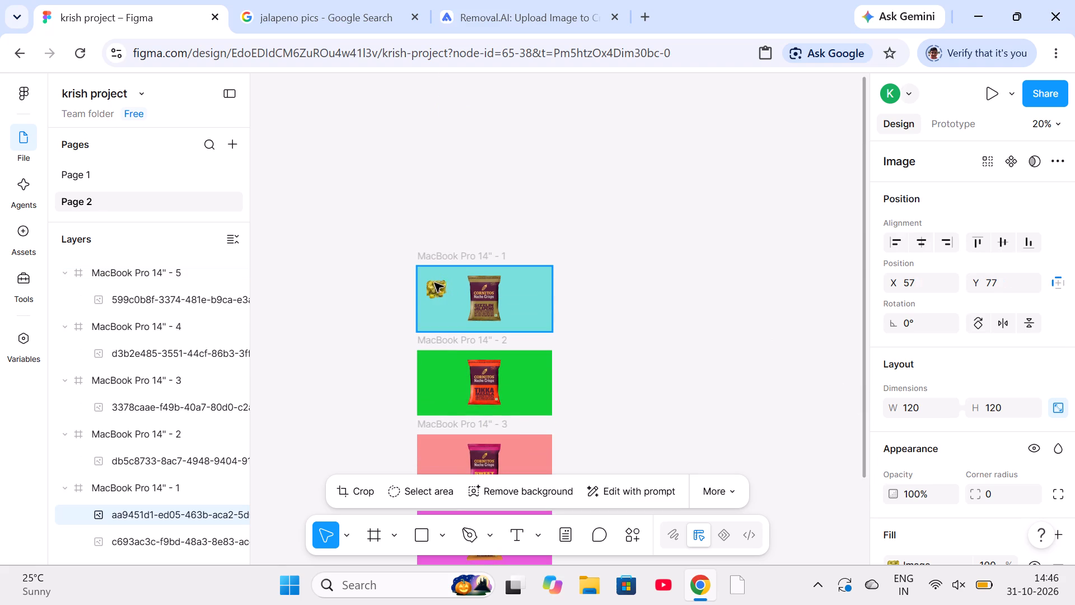
pyautogui.moveTo(434, 283); pyautogui.dragTo(434, 282)
pyautogui.click(661, 191)
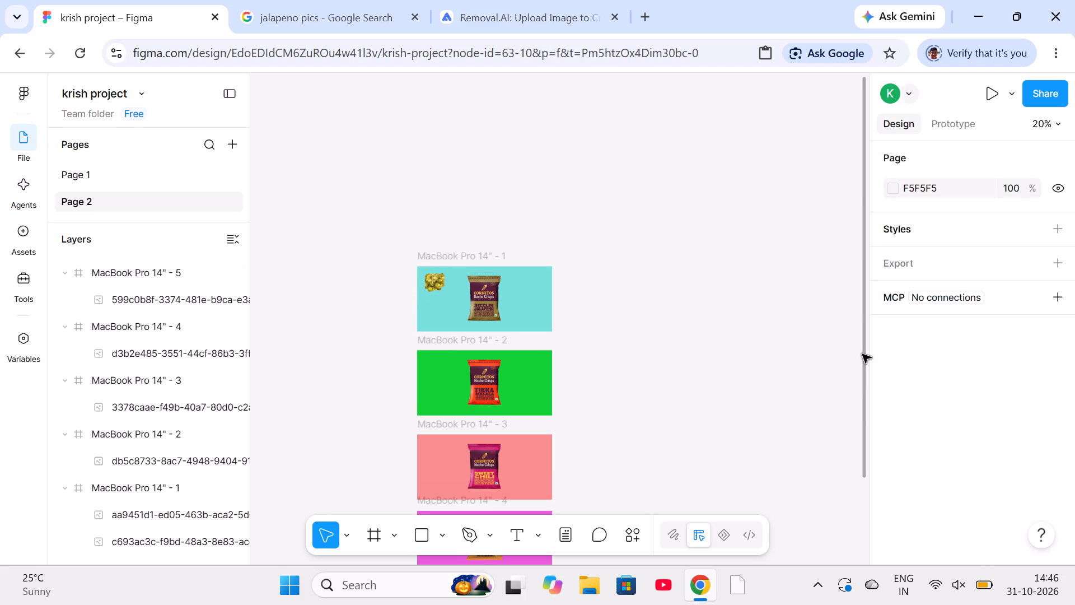
# Copy the jalapeno image and paste three duplicates into the turquoise frame: near its lower-left corner, right side and lower-right corner.
pyautogui.moveTo(864, 356); pyautogui.dragTo(862, 381)
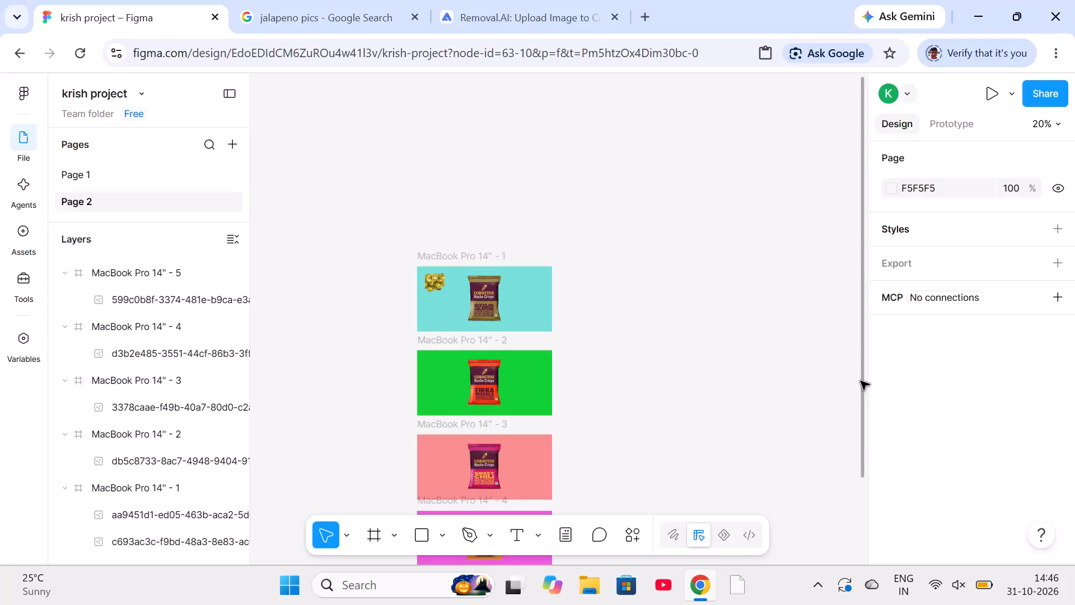
pyautogui.moveTo(860, 381); pyautogui.dragTo(862, 455)
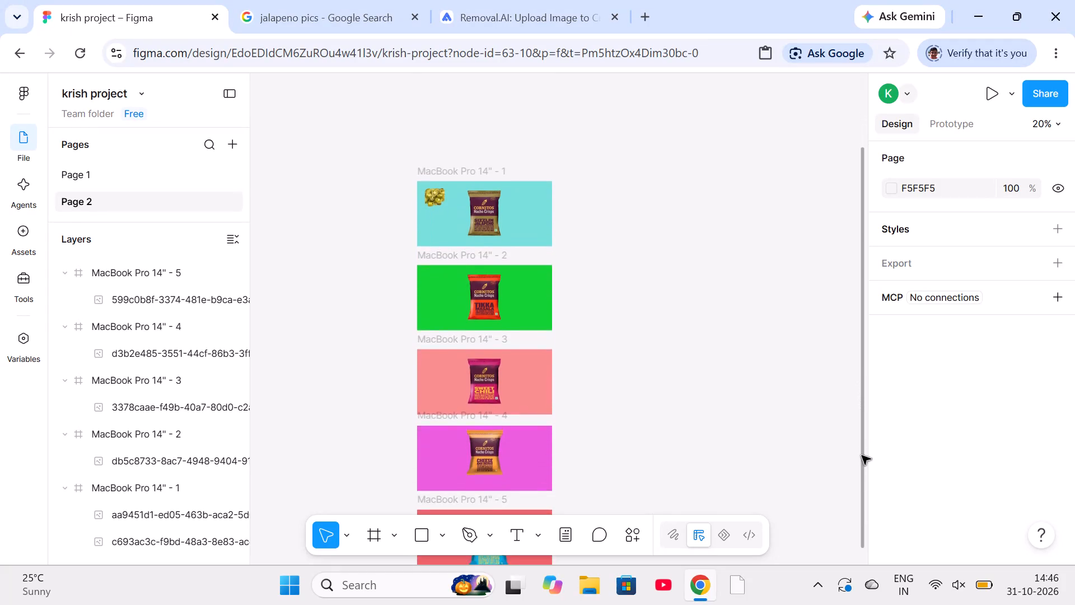
pyautogui.moveTo(862, 455); pyautogui.dragTo(867, 500)
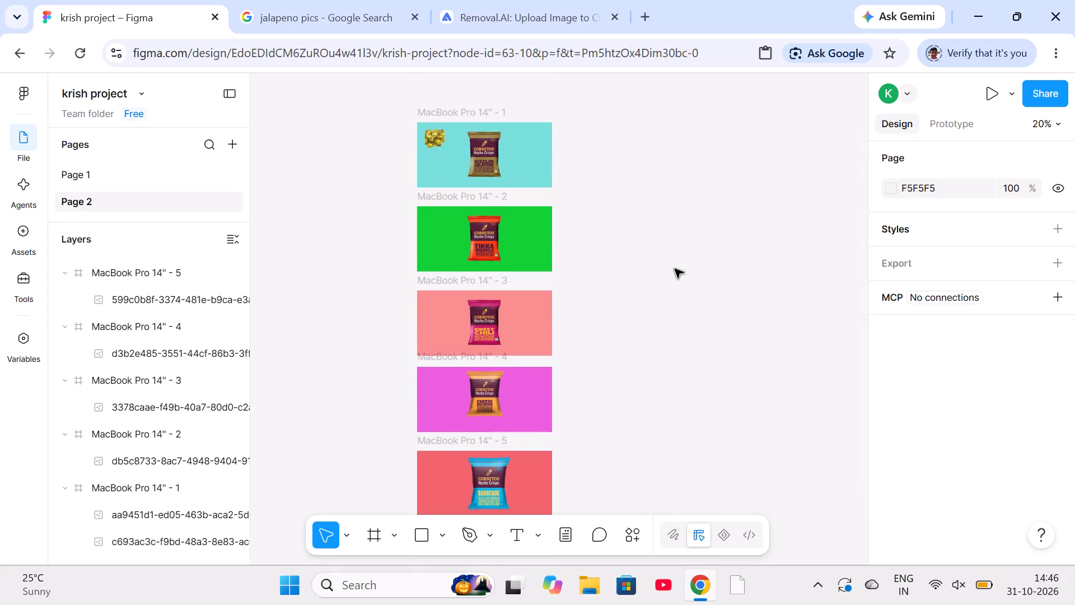
pyautogui.rightClick(438, 137)
pyautogui.click(472, 139)
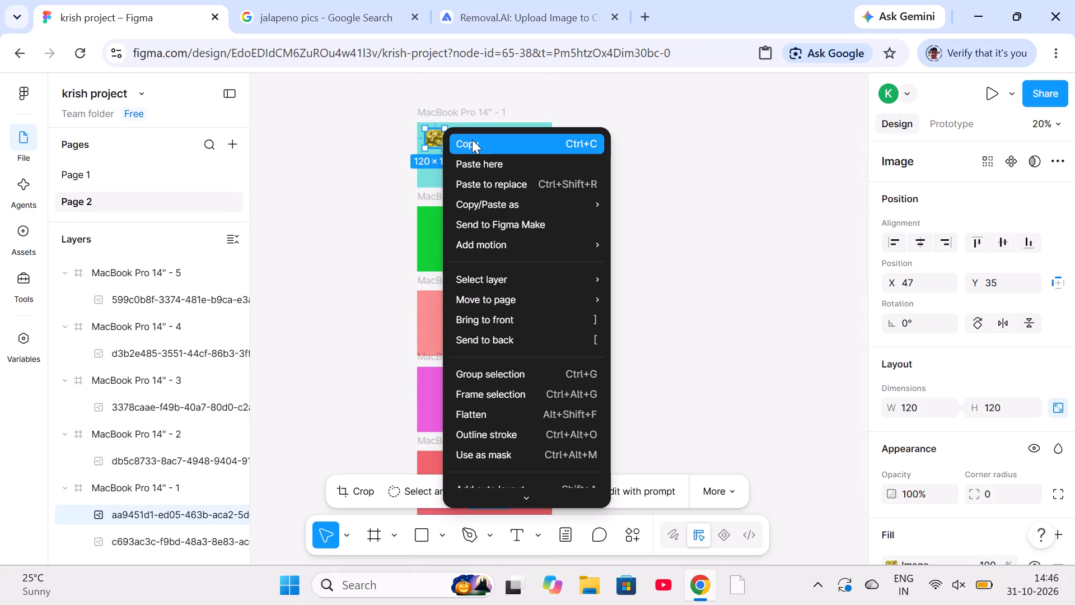
pyautogui.click(429, 172)
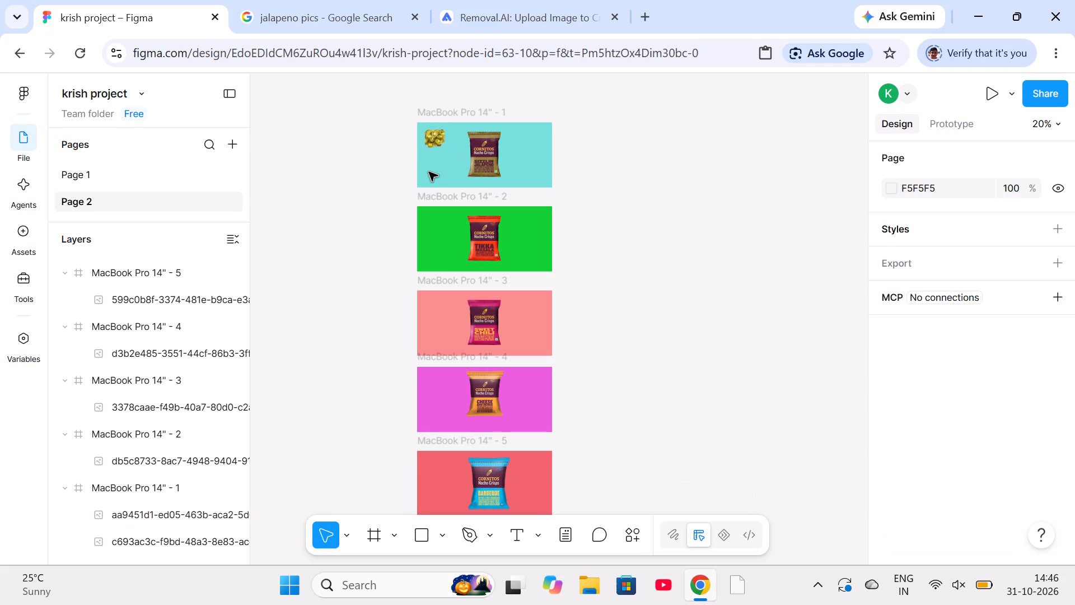
pyautogui.rightClick(429, 172)
pyautogui.click(465, 157)
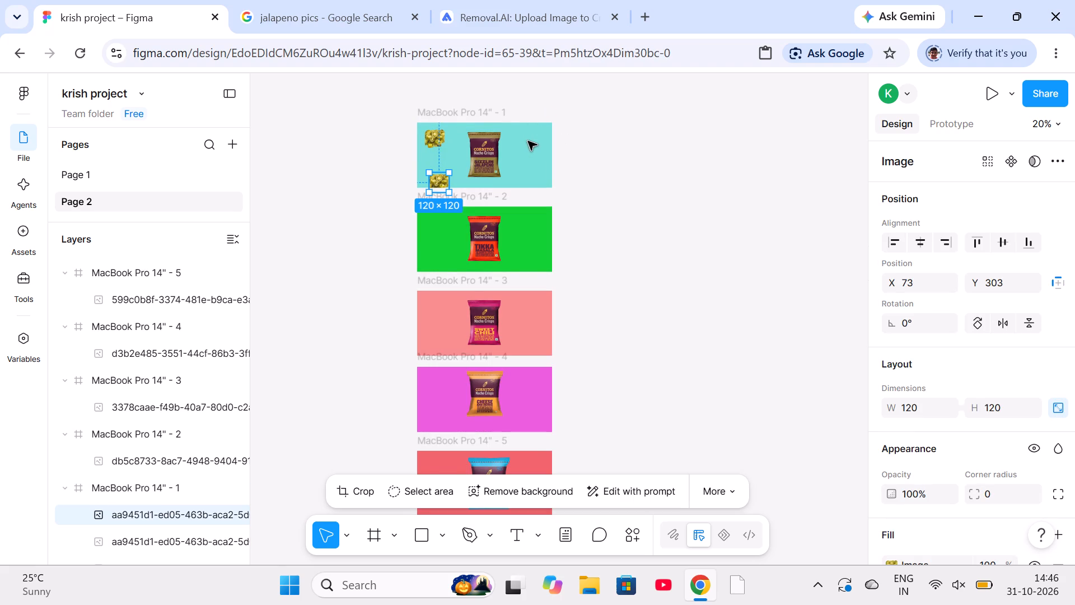
pyautogui.rightClick(528, 141)
pyautogui.click(558, 157)
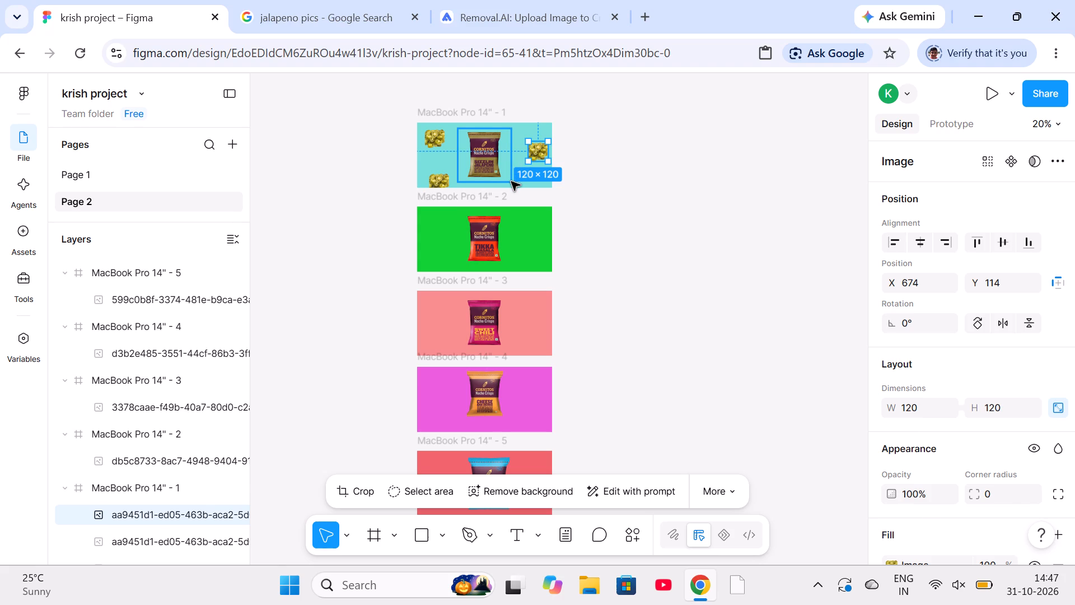
pyautogui.click(512, 182)
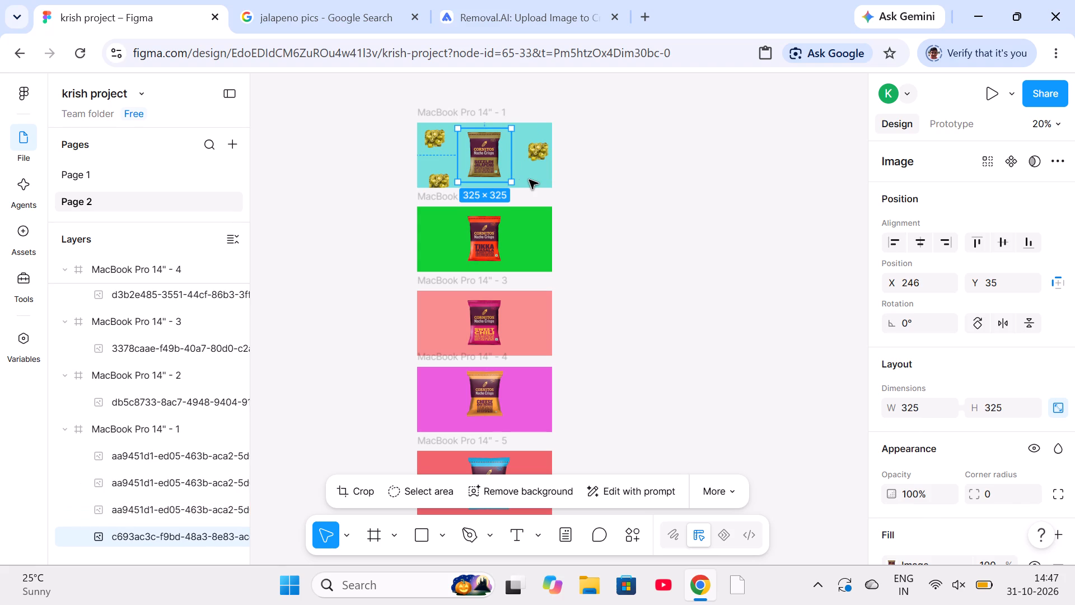
pyautogui.click(529, 180)
pyautogui.rightClick(529, 180)
pyautogui.click(572, 156)
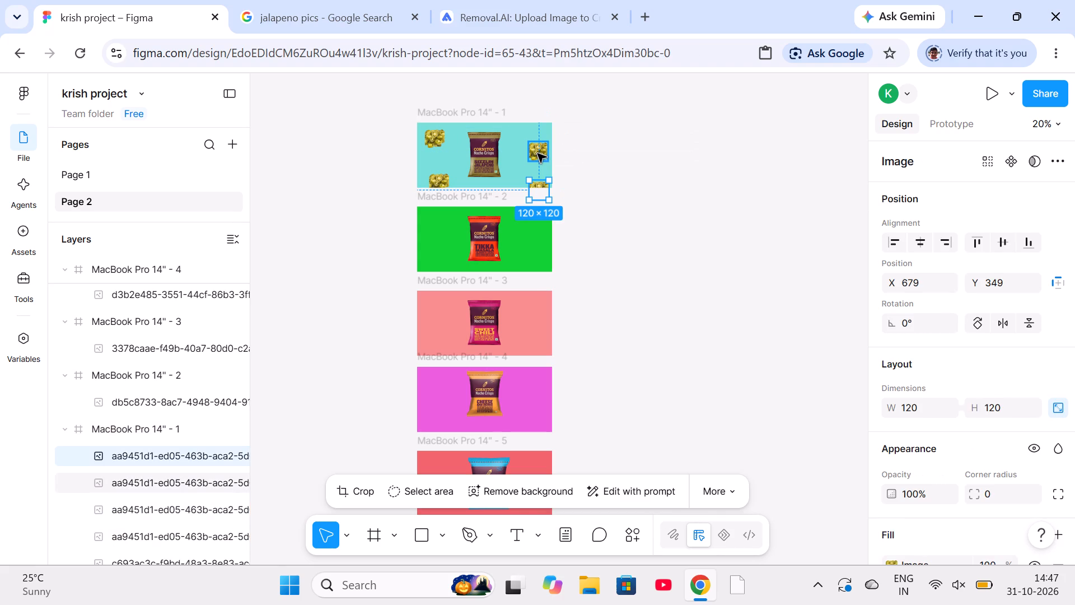
# Align the jalapeno copies in the frame's corners: upper right about X 679, Y 35; lower right X 679, Y 243; lower left X 47, Y 240.
pyautogui.moveTo(537, 153); pyautogui.dragTo(530, 142)
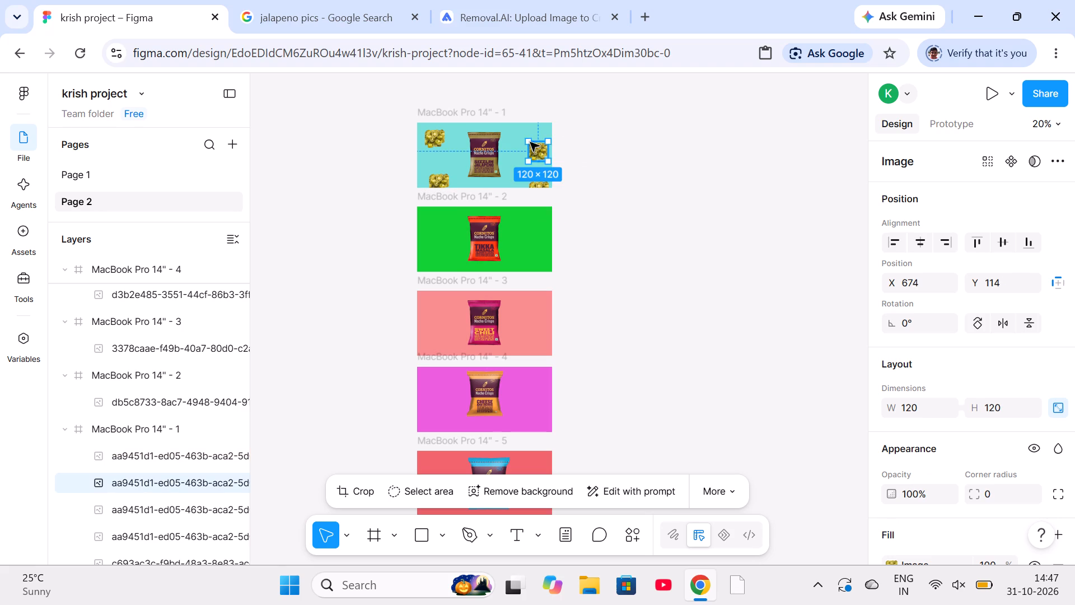
pyautogui.moveTo(530, 142); pyautogui.dragTo(538, 137)
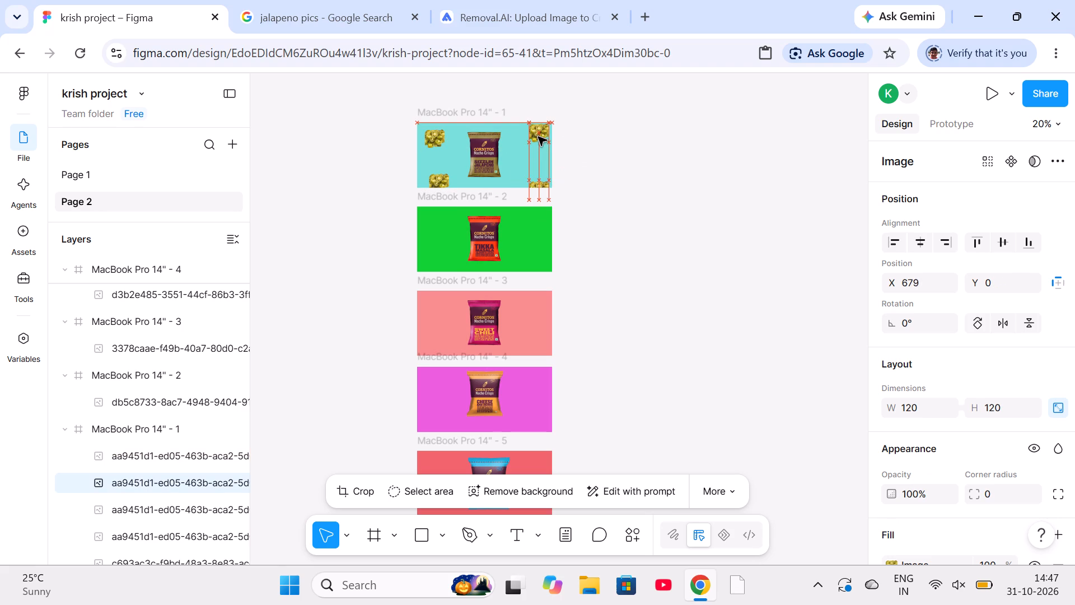
pyautogui.moveTo(538, 137); pyautogui.dragTo(537, 139)
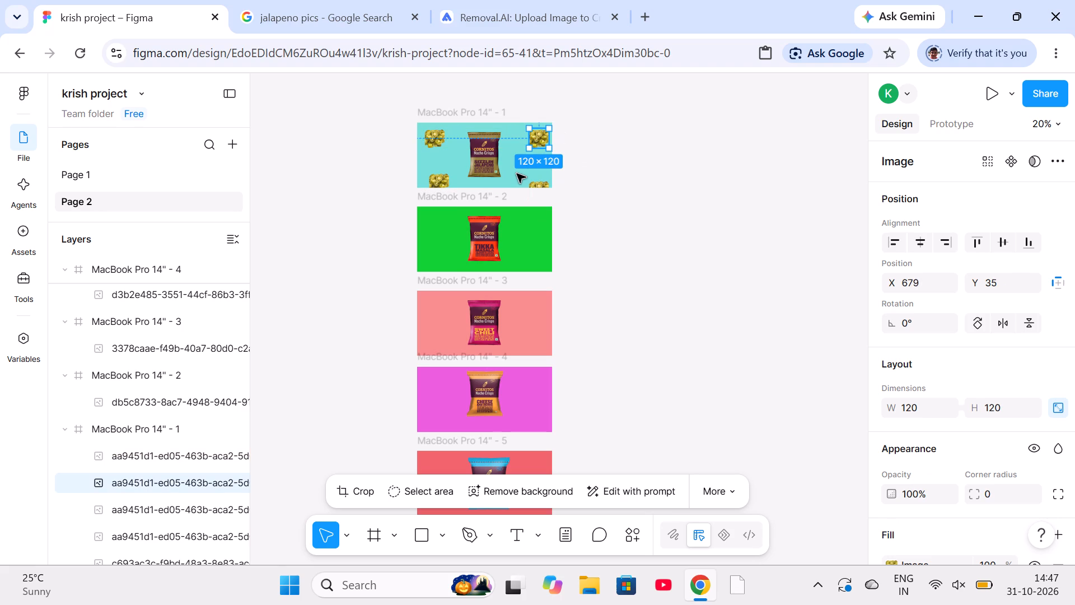
pyautogui.moveTo(517, 174); pyautogui.dragTo(534, 183)
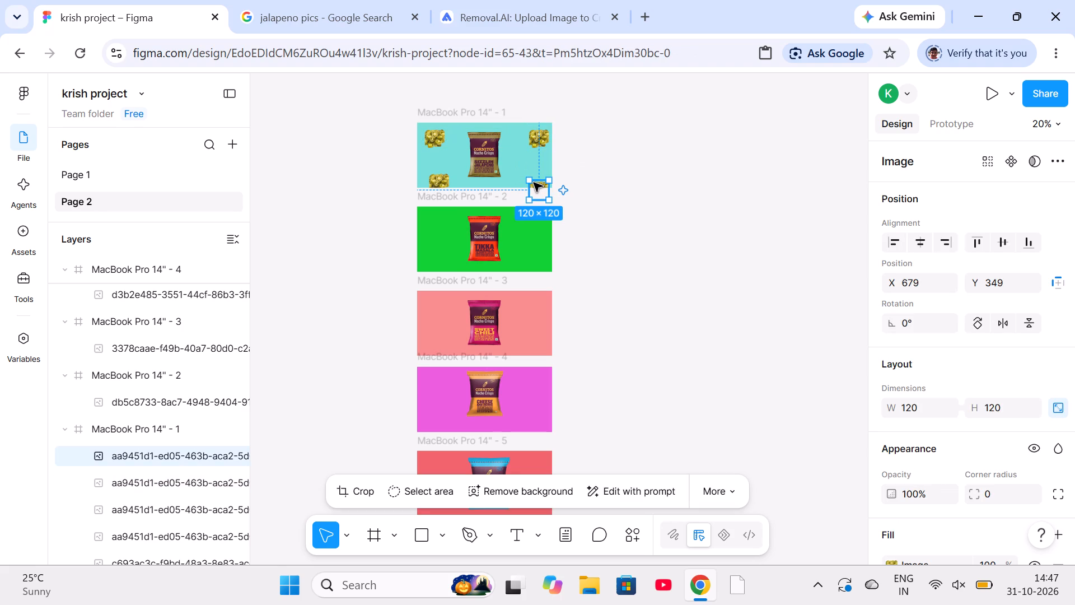
pyautogui.moveTo(534, 183); pyautogui.dragTo(532, 174)
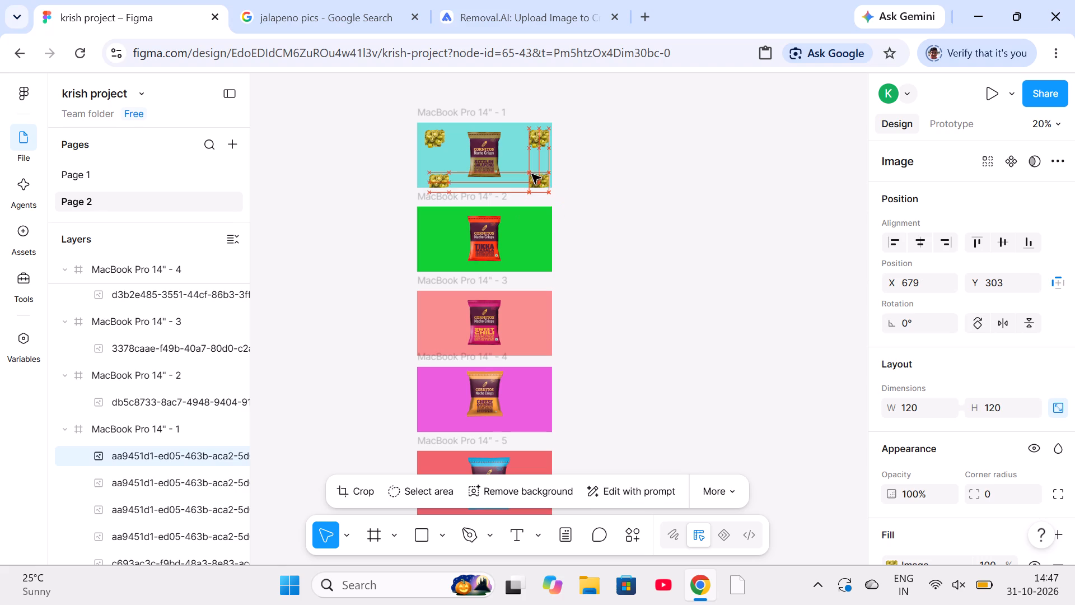
pyautogui.moveTo(532, 174); pyautogui.dragTo(530, 166)
pyautogui.click(517, 166)
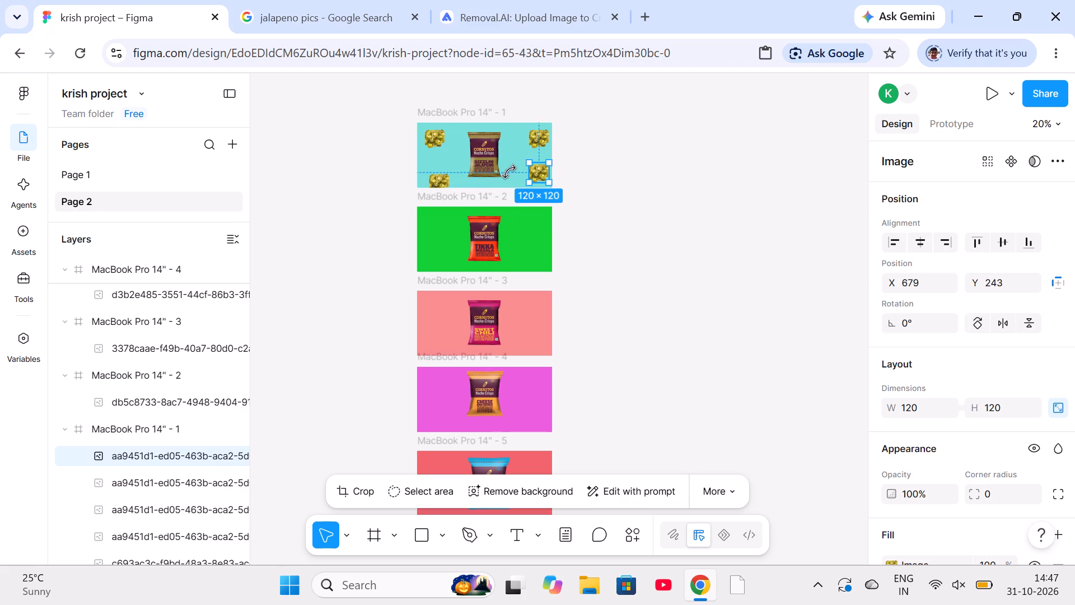
pyautogui.moveTo(446, 179); pyautogui.dragTo(442, 167)
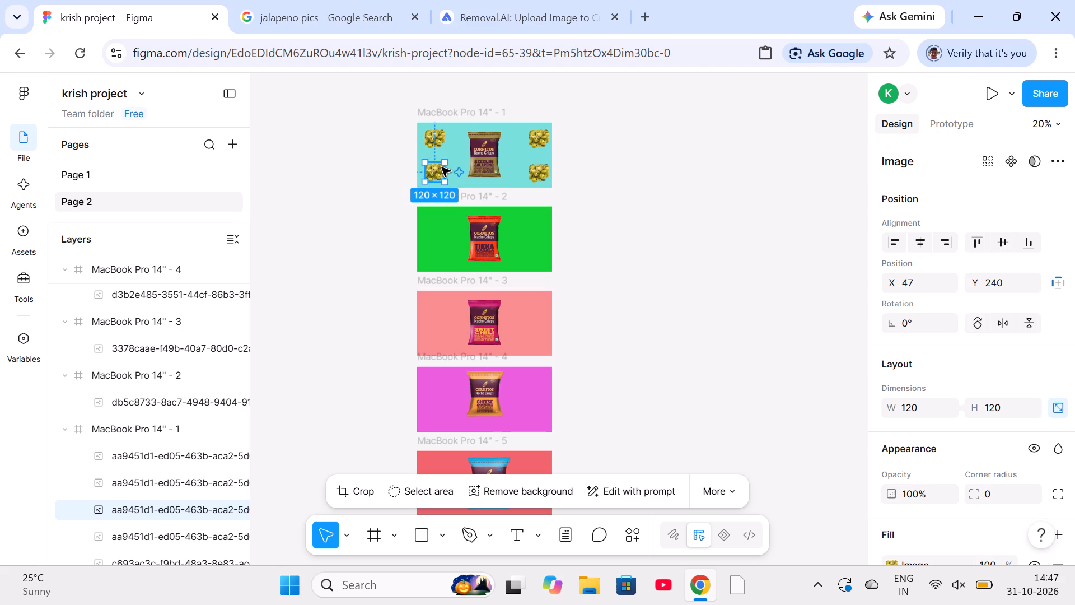
pyautogui.click(621, 145)
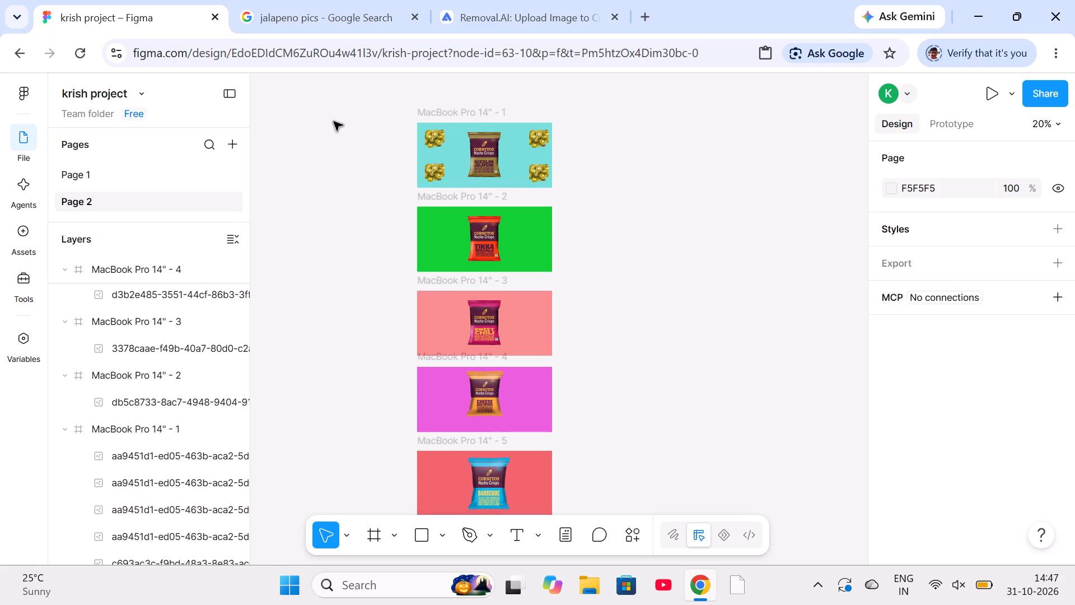
# Switch to the Google image search and search for "tikka masala pics".
pyautogui.click(324, 10)
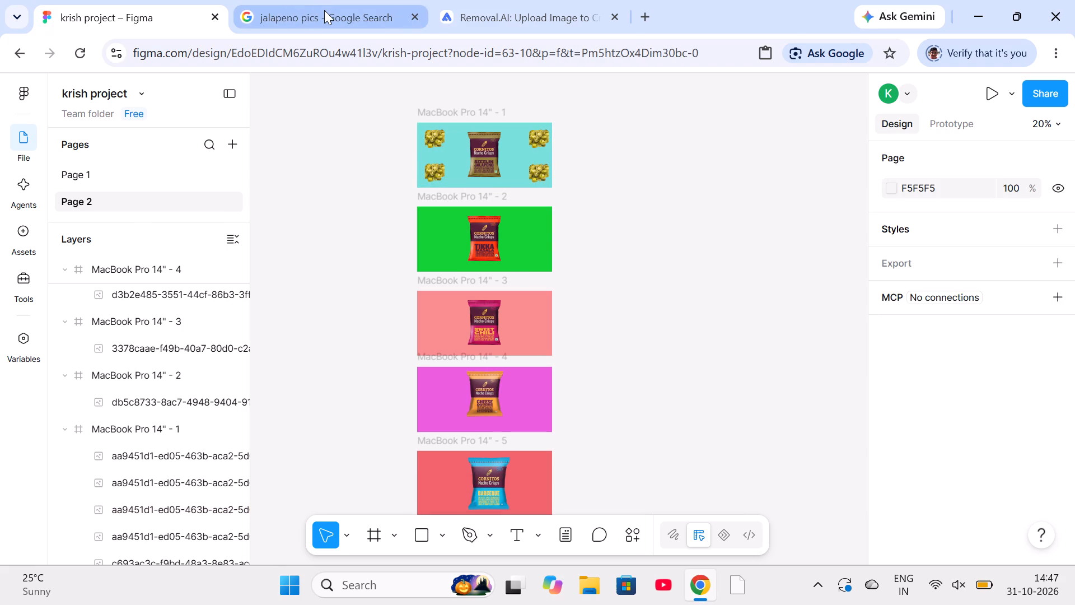
pyautogui.click(269, 97)
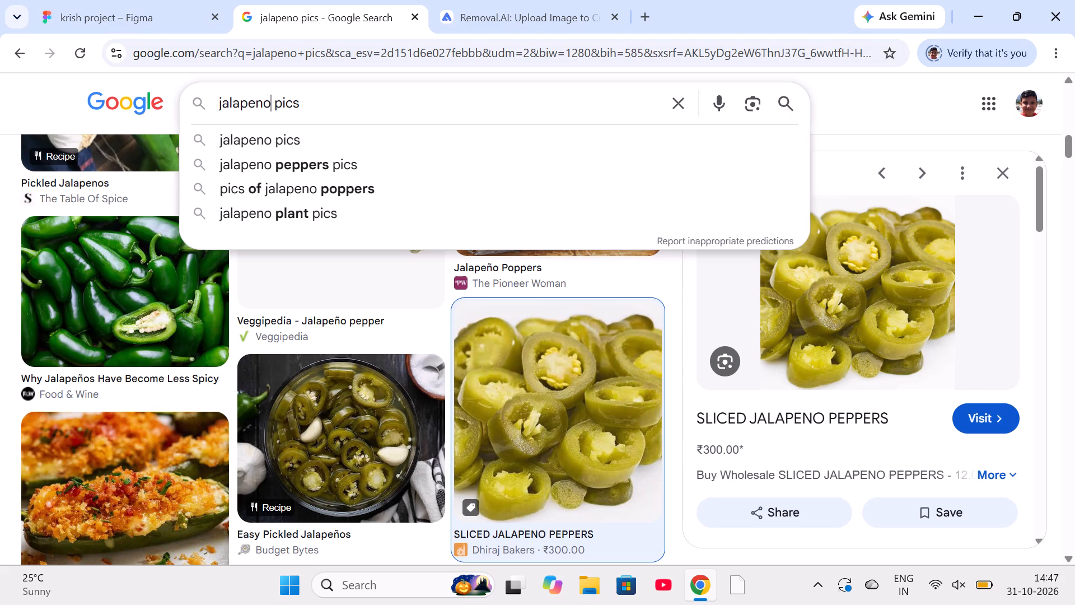
pyautogui.press('BackSpace')
pyautogui.press('BackSpace')
pyautogui.press('BackSpace')
pyautogui.press('BackSpace')
pyautogui.press('BackSpace')
pyautogui.press('BackSpace')
pyautogui.press('BackSpace')
pyautogui.press('BackSpace')
pyautogui.press('BackSpace')
pyautogui.press('BackSpace')
pyautogui.press('BackSpace')
pyautogui.press('BackSpace')
pyautogui.press('BackSpace')
pyautogui.press('BackSpace')
pyautogui.press('BackSpace')
pyautogui.press('BackSpace')
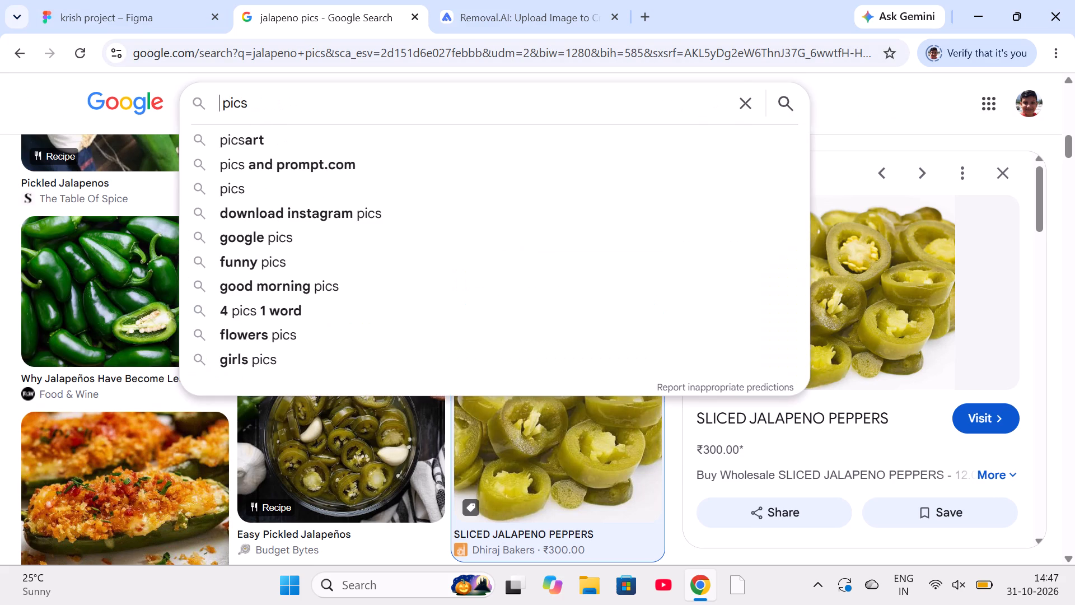
pyautogui.write('tikka masala')
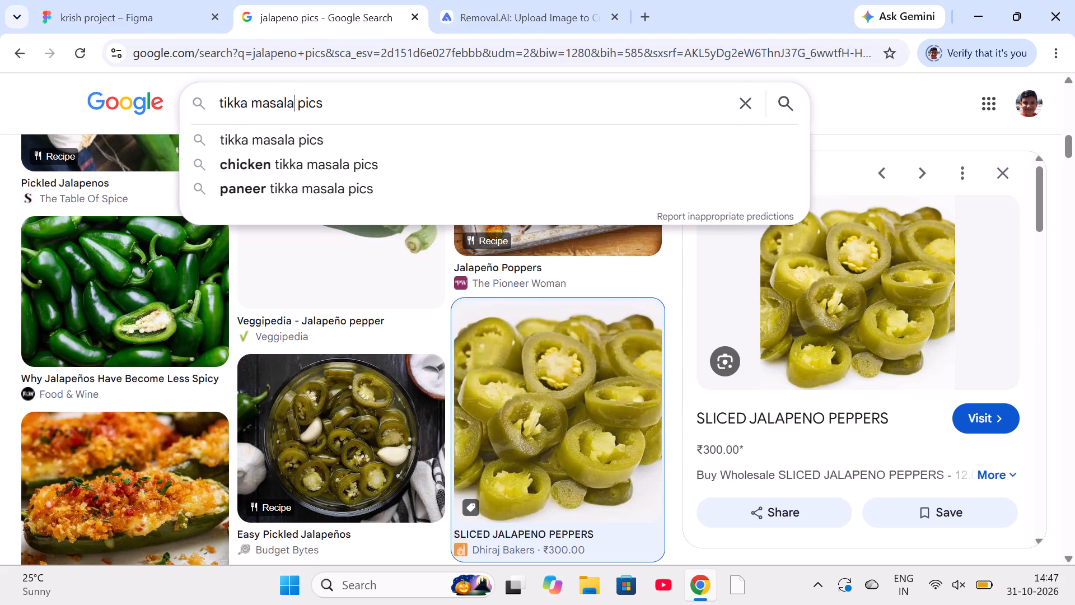
pyautogui.press('Return')
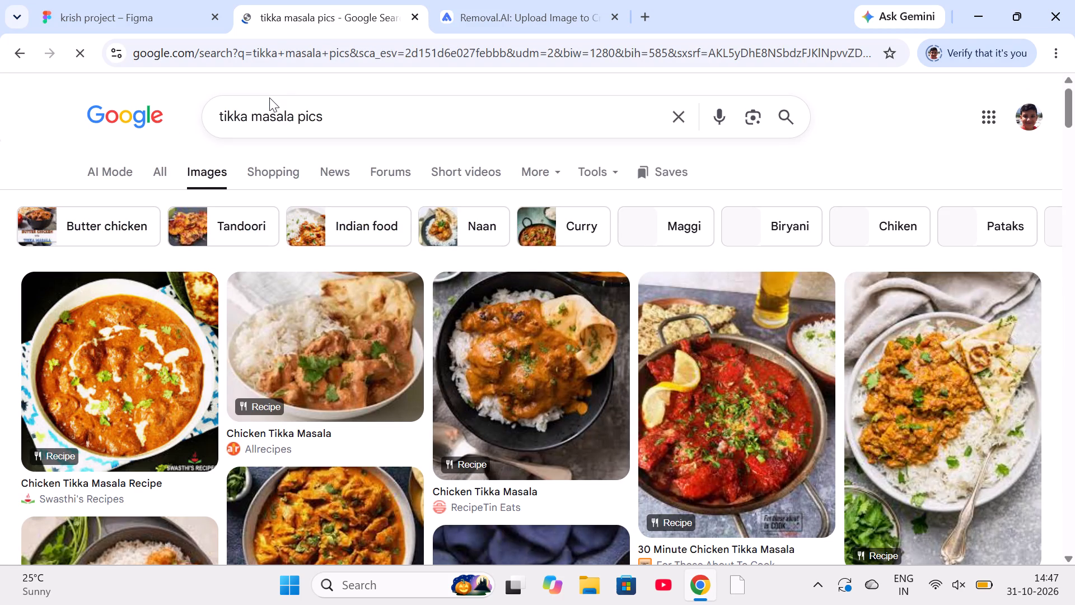
# Browse the tikka masala image results for a picture suited to the Tikka Masala frame.
pyautogui.press('Down')
pyautogui.press('Down')
pyautogui.press('Down')
pyautogui.press('Down')
pyautogui.press('Down')
pyautogui.press('Down')
pyautogui.press('Down')
pyautogui.press('Down')
pyautogui.press('Down')
pyautogui.press('Down')
pyautogui.press('Down')
pyautogui.press('Down')
pyautogui.press('Down')
pyautogui.press('Down')
pyautogui.press('Down')
pyautogui.press('Down')
pyautogui.press('Down')
pyautogui.press('Down')
pyautogui.press('Down')
pyautogui.press('Down')
pyautogui.press('Down')
pyautogui.press('Down')
pyautogui.press('Down')
pyautogui.press('Down')
pyautogui.press('Down')
pyautogui.press('Down')
pyautogui.press('Down')
pyautogui.press('Down')
pyautogui.press('Down')
pyautogui.press('Down')
pyautogui.press('Down')
pyautogui.press('Down')
pyautogui.press('Down')
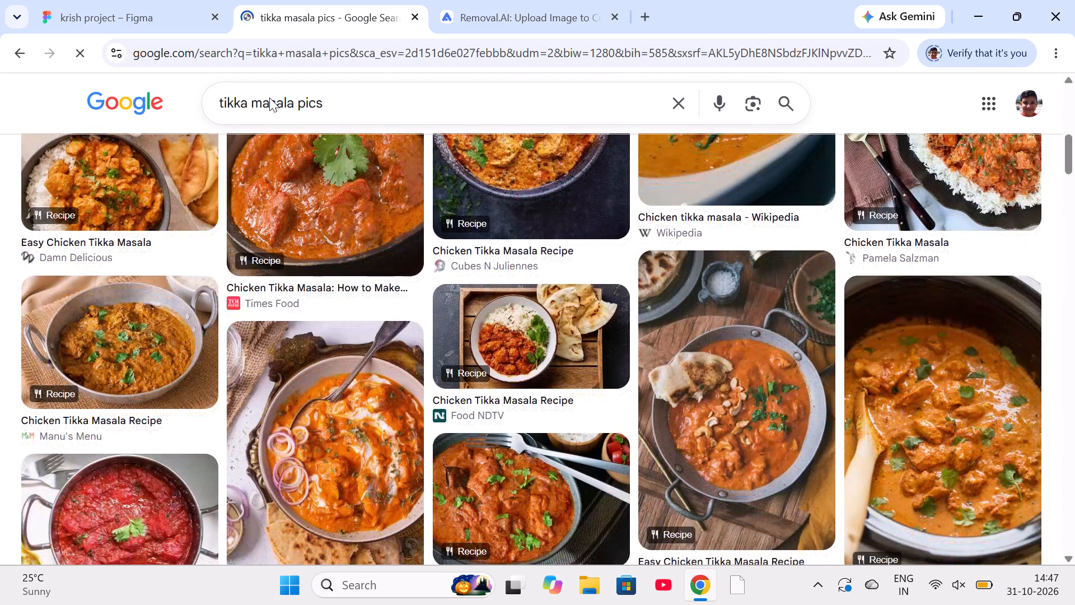
pyautogui.press('Down')
pyautogui.press('Down')
pyautogui.press('Down')
pyautogui.press('Down')
pyautogui.press('Down')
pyautogui.press('Down')
pyautogui.press('Down')
pyautogui.press('Down')
pyautogui.press('Down')
pyautogui.press('Down')
pyautogui.press('Down')
pyautogui.press('Down')
pyautogui.press('Down')
pyautogui.press('Down')
pyautogui.press('Down')
pyautogui.press('Down')
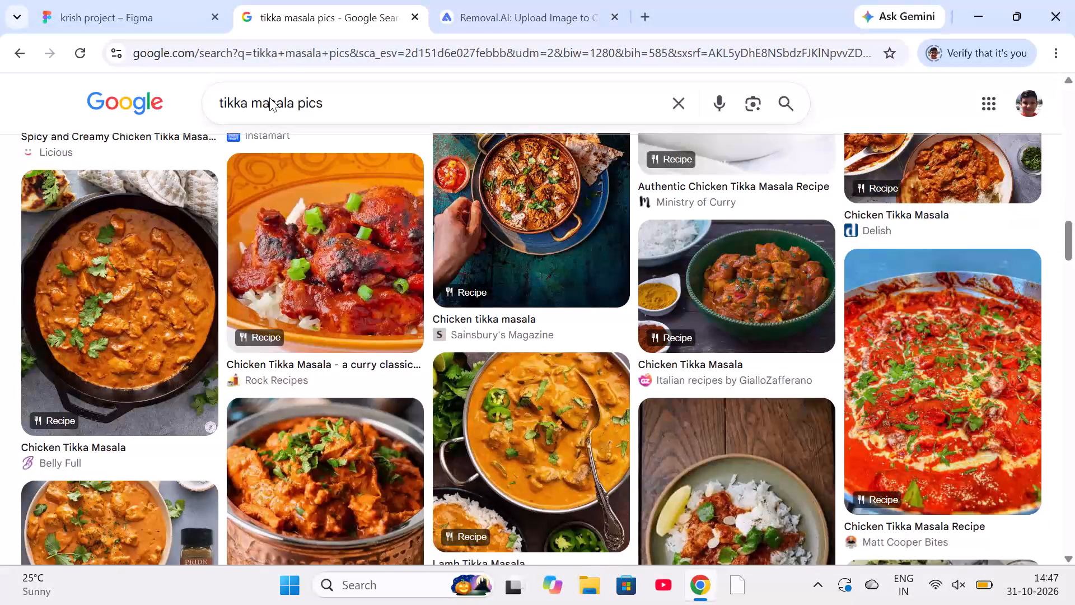
pyautogui.press('Down')
pyautogui.press('Down')
pyautogui.press('Down')
pyautogui.press('Down')
pyautogui.press('Down')
pyautogui.press('Down')
pyautogui.press('Down')
pyautogui.press('Down')
pyautogui.press('Down')
pyautogui.press('Down')
pyautogui.press('Down')
pyautogui.press('Down')
pyautogui.press('Down')
pyautogui.press('Down')
pyautogui.press('Down')
pyautogui.press('Down')
pyautogui.press('Down')
pyautogui.press('Down')
pyautogui.press('Down')
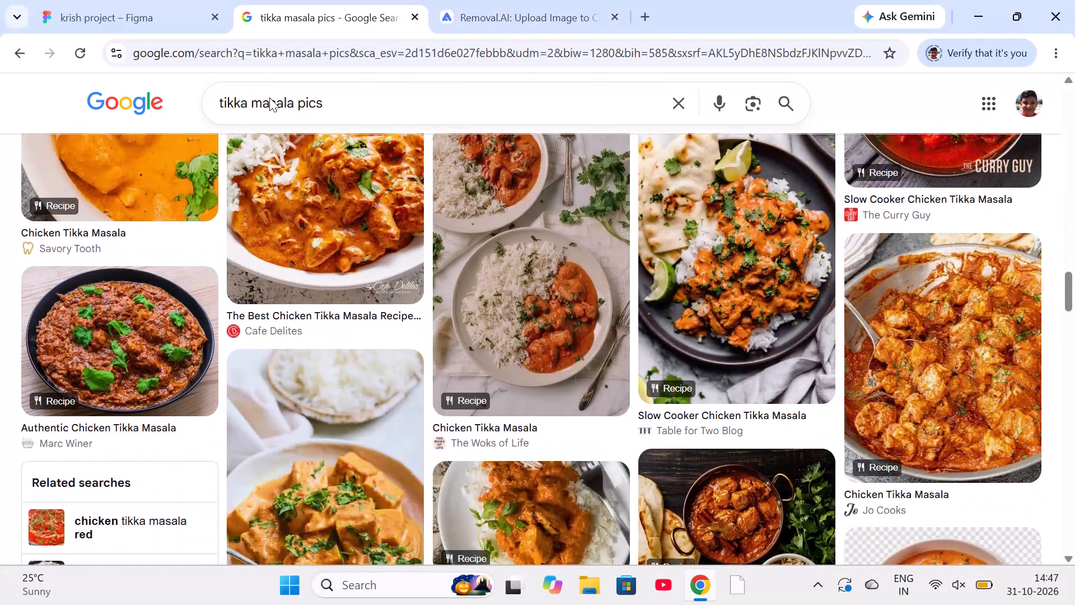
# Change the image search to "paneer tikka masala pics".
pyautogui.click(221, 101)
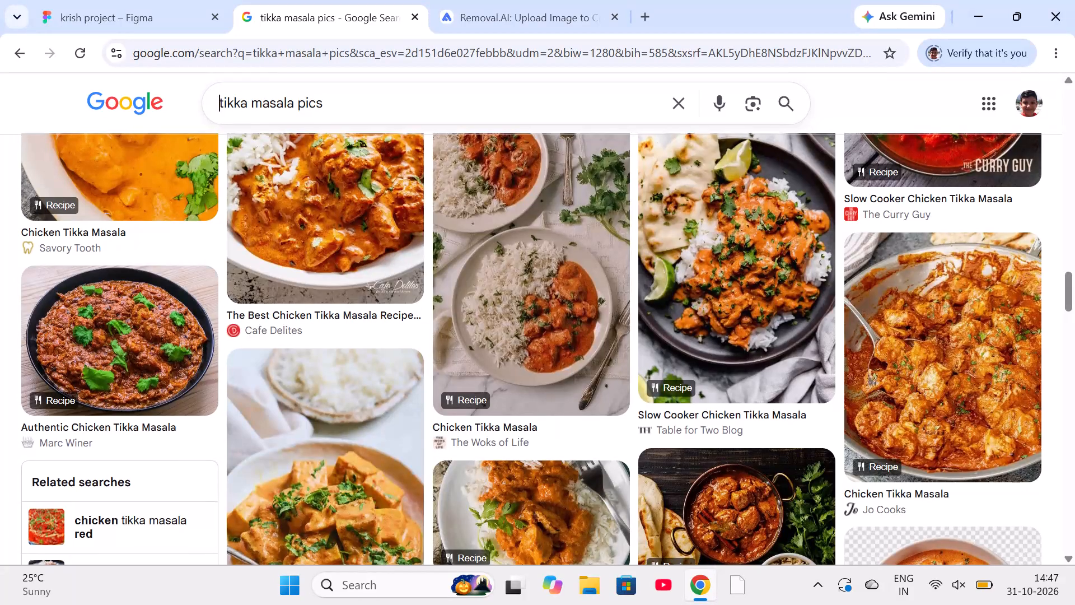
pyautogui.write('pa')
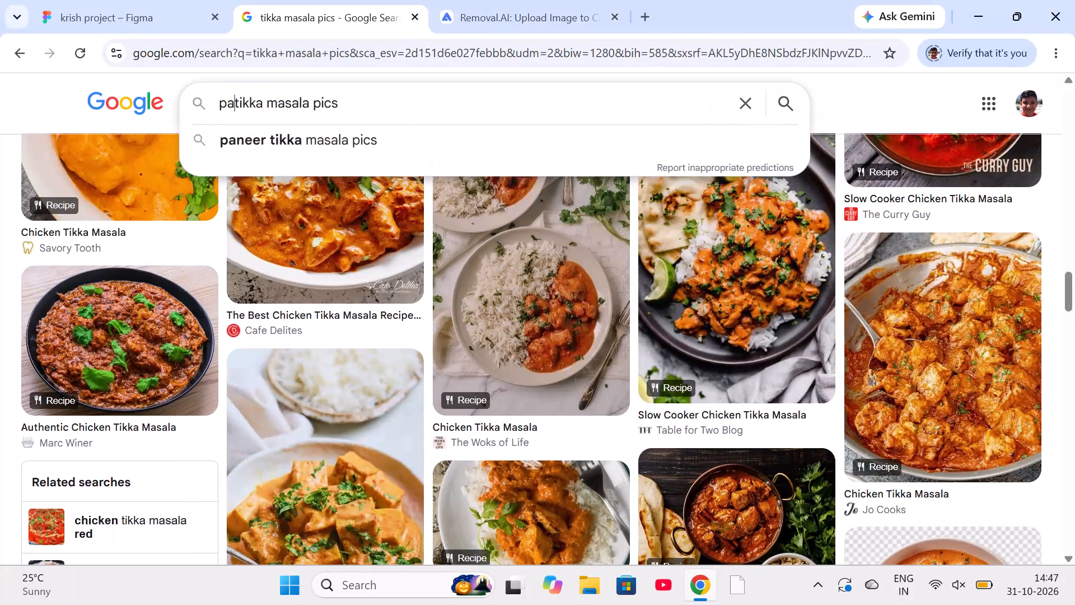
pyautogui.press('n')
pyautogui.write('eer')
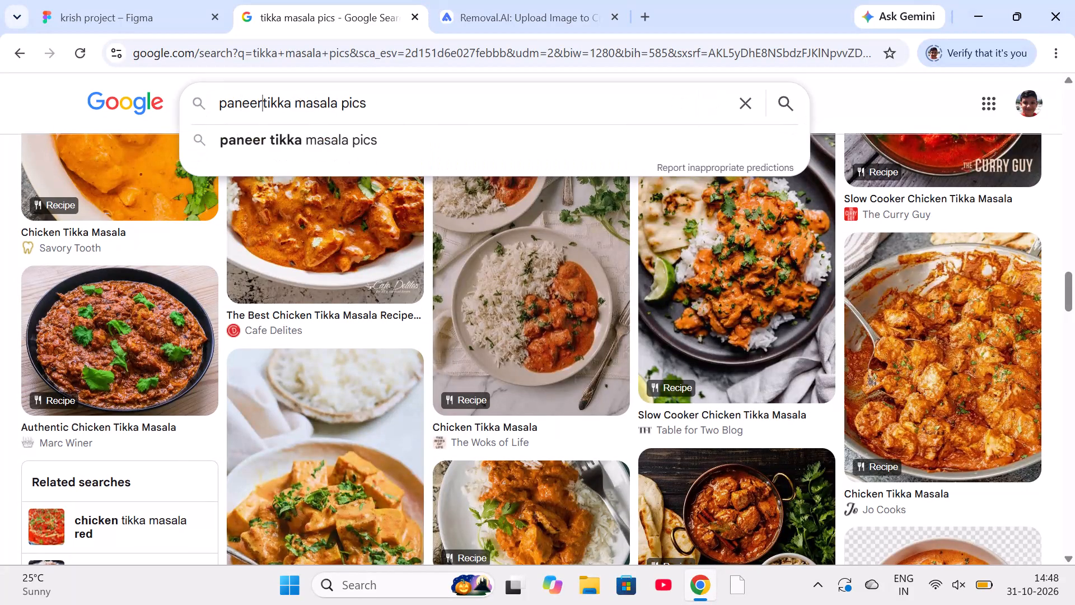
pyautogui.press('space')
pyautogui.press('Return')
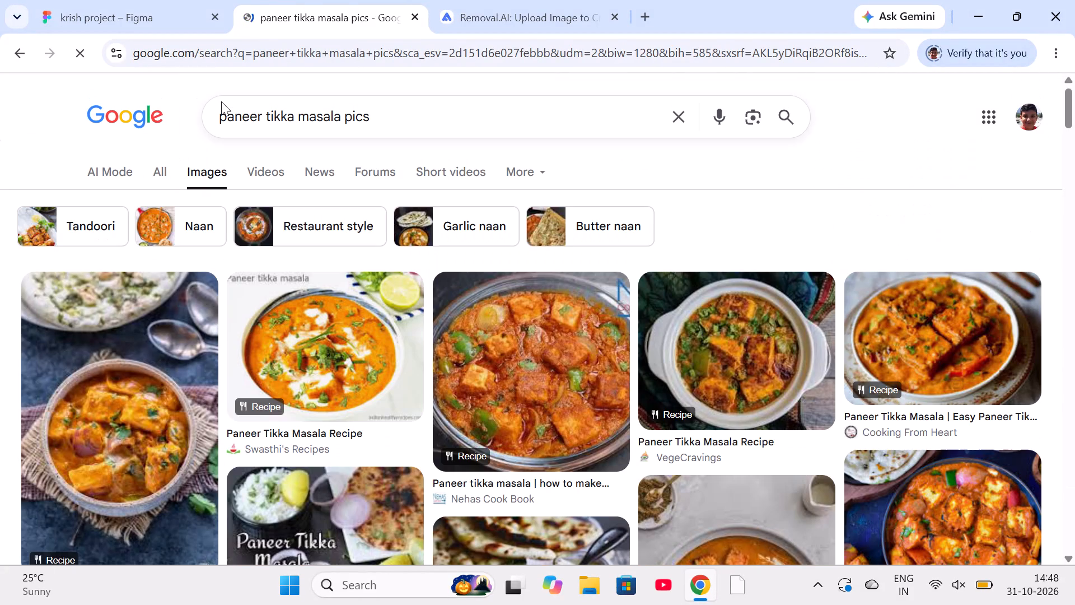
# Browse the paneer tikka masala image results for a picture suited to the Tikka Masala frame.
pyautogui.press('Down')
pyautogui.press('Down')
pyautogui.press('Down')
pyautogui.press('Down')
pyautogui.press('Down')
pyautogui.press('Down')
pyautogui.press('Down')
pyautogui.press('Down')
pyautogui.press('Down')
pyautogui.press('Down')
pyautogui.press('Down')
pyautogui.press('Down')
pyautogui.press('Down')
pyautogui.press('Down')
pyautogui.press('Down')
pyautogui.press('Down')
pyautogui.press('Down')
pyautogui.press('Down')
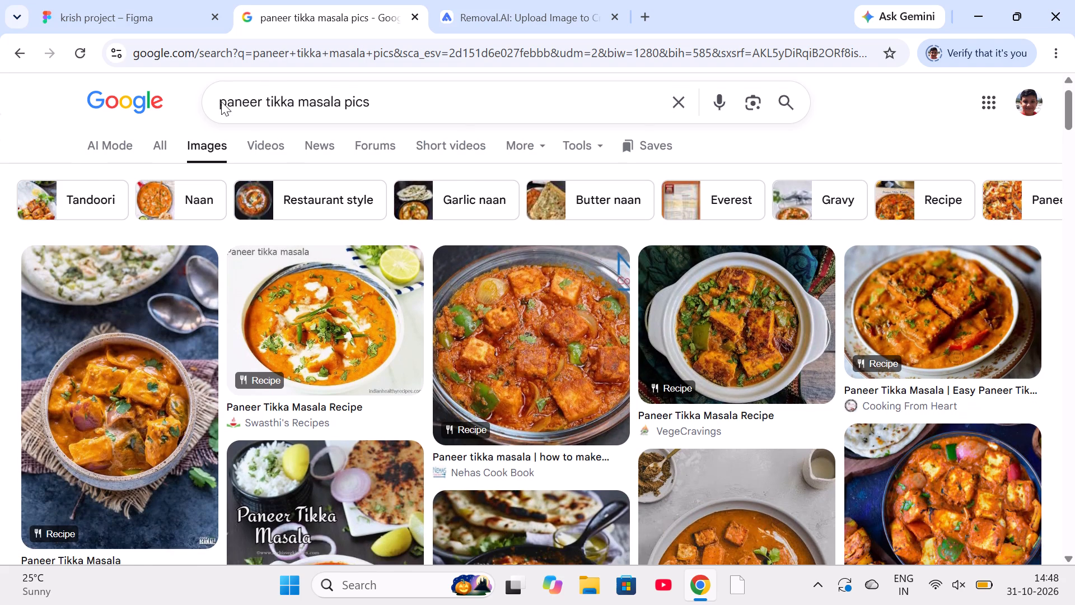
pyautogui.press('Down')
pyautogui.press('Down')
pyautogui.press('Down')
pyautogui.press('Down')
pyautogui.press('Down')
pyautogui.press('Down')
pyautogui.press('Down')
pyautogui.press('Down')
pyautogui.press('Down')
pyautogui.press('Down')
pyautogui.press('Down')
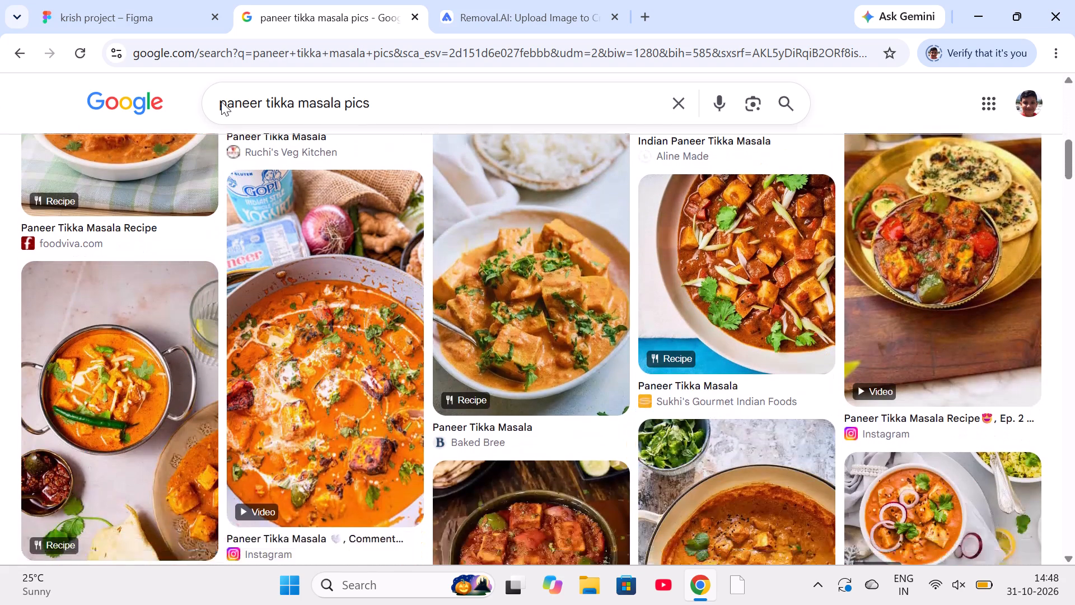
pyautogui.press('Down')
pyautogui.press('Down')
pyautogui.press('Down')
pyautogui.press('Down')
pyautogui.press('Down')
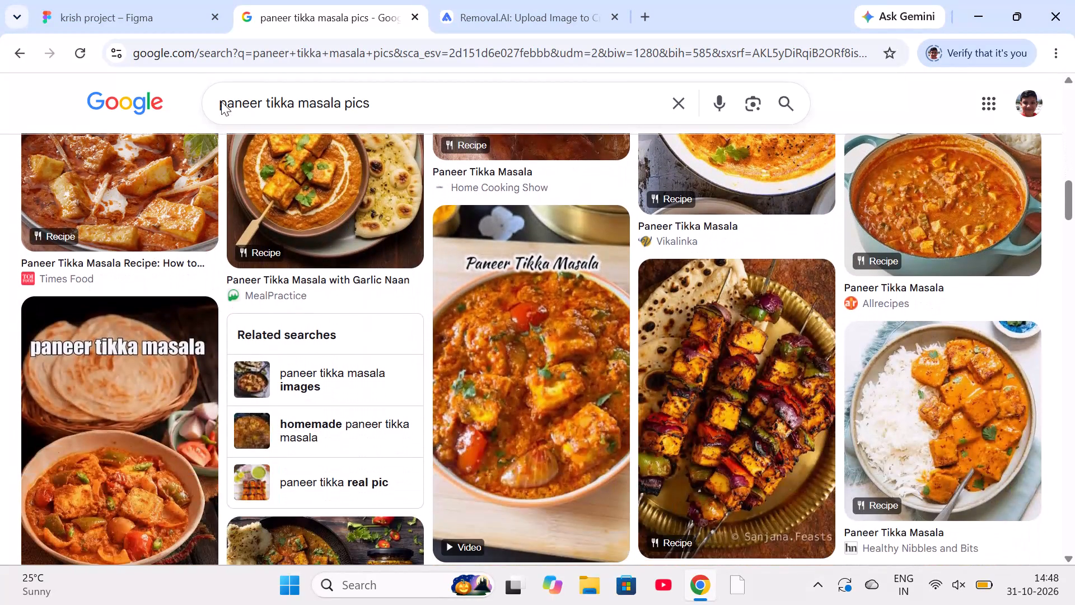
pyautogui.press('Up')
pyautogui.press('Up')
pyautogui.press('Up')
pyautogui.press('Up')
pyautogui.press('Up')
pyautogui.press('Up')
pyautogui.press('Up')
pyautogui.press('Up')
pyautogui.press('Up')
pyautogui.press('Up')
pyautogui.press('Up')
pyautogui.press('Up')
pyautogui.press('Up')
pyautogui.press('Up')
pyautogui.press('Up')
pyautogui.press('Up')
pyautogui.press('Up')
pyautogui.press('Up')
pyautogui.press('Up')
pyautogui.press('Up')
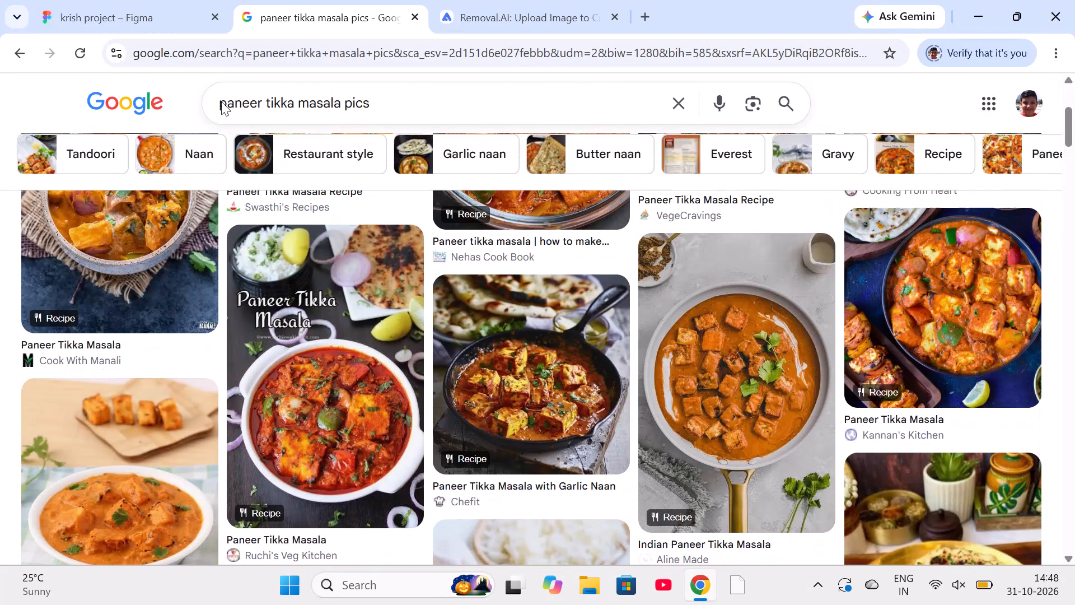
# Shorten the image search to "paneer tikka pics".
pyautogui.click(339, 104)
pyautogui.press('BackSpace')
pyautogui.press('BackSpace')
pyautogui.press('BackSpace')
pyautogui.press('BackSpace')
pyautogui.press('BackSpace')
pyautogui.press('BackSpace')
pyautogui.press('BackSpace')
pyautogui.press('BackSpace')
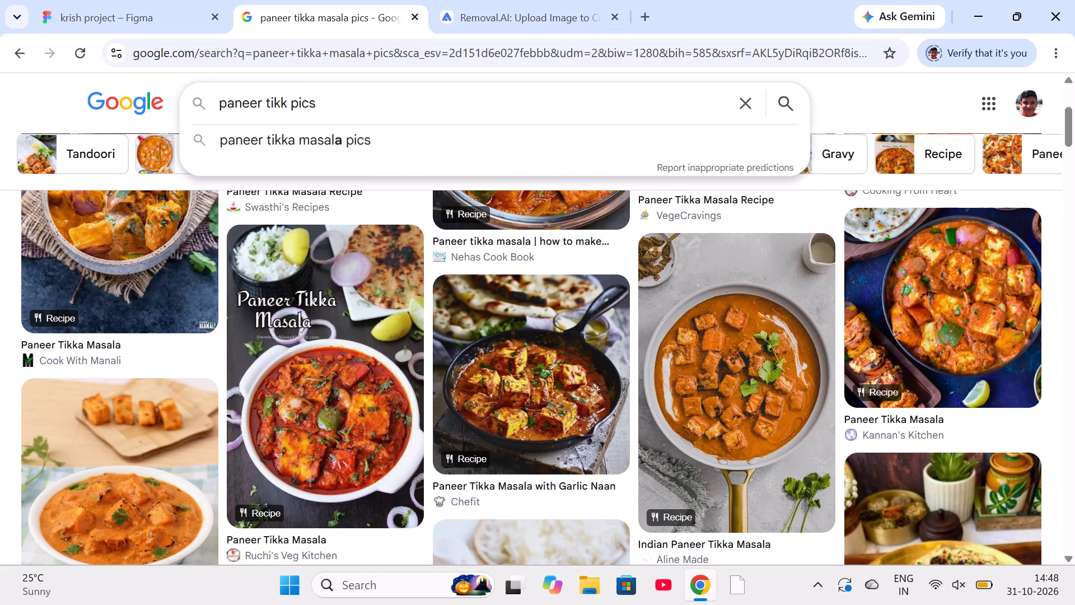
pyautogui.press('a')
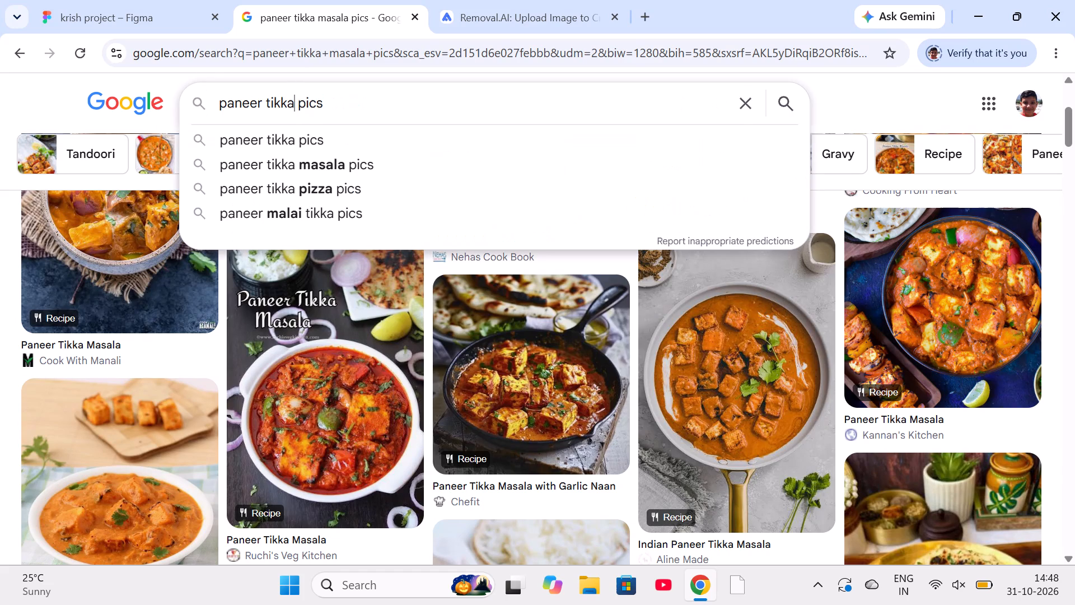
pyautogui.press('Return')
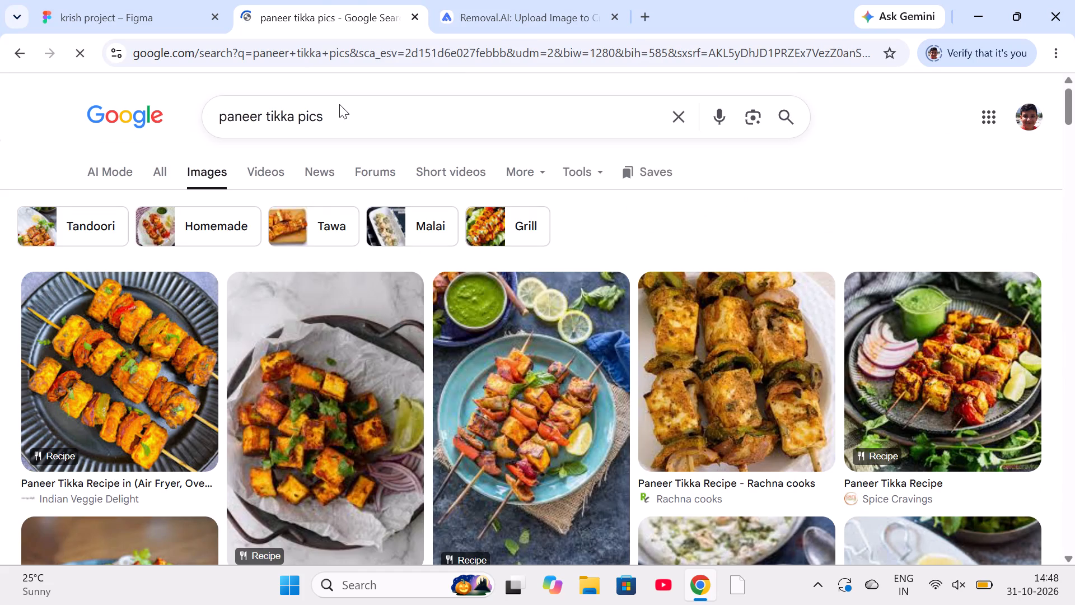
# Browse the paneer tikka image results for a picture with clearly separated paneer pieces.
pyautogui.press('Down')
pyautogui.press('Down')
pyautogui.press('Down')
pyautogui.press('Down')
pyautogui.press('Down')
pyautogui.press('Down')
pyautogui.press('Down')
pyautogui.press('Down')
pyautogui.press('Down')
pyautogui.press('Down')
pyautogui.press('Down')
pyautogui.press('Down')
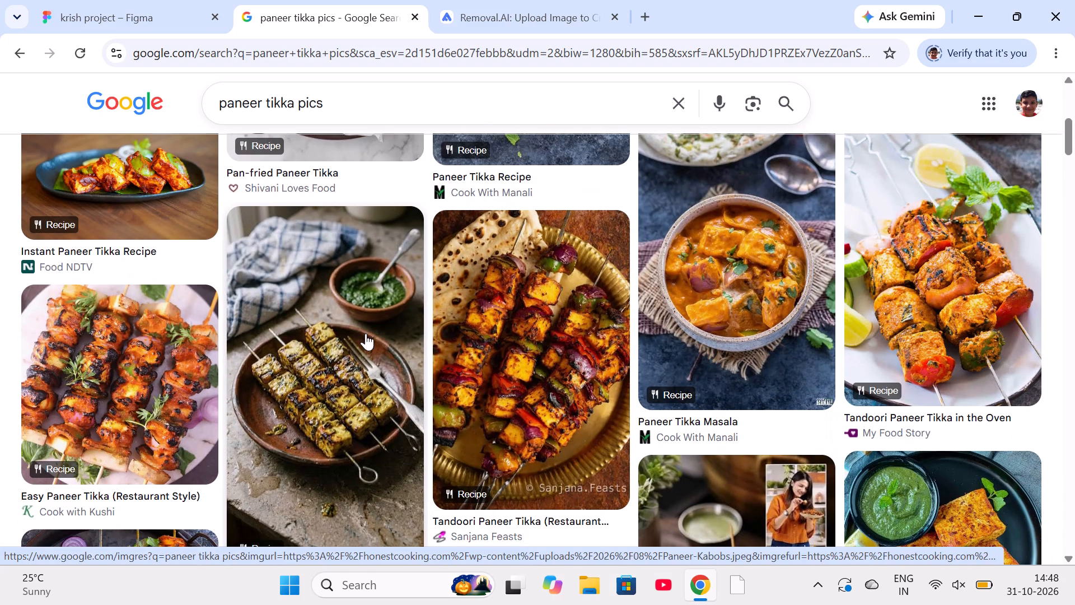
pyautogui.press('Up')
pyautogui.press('Up')
pyautogui.press('Up')
pyautogui.press('Up')
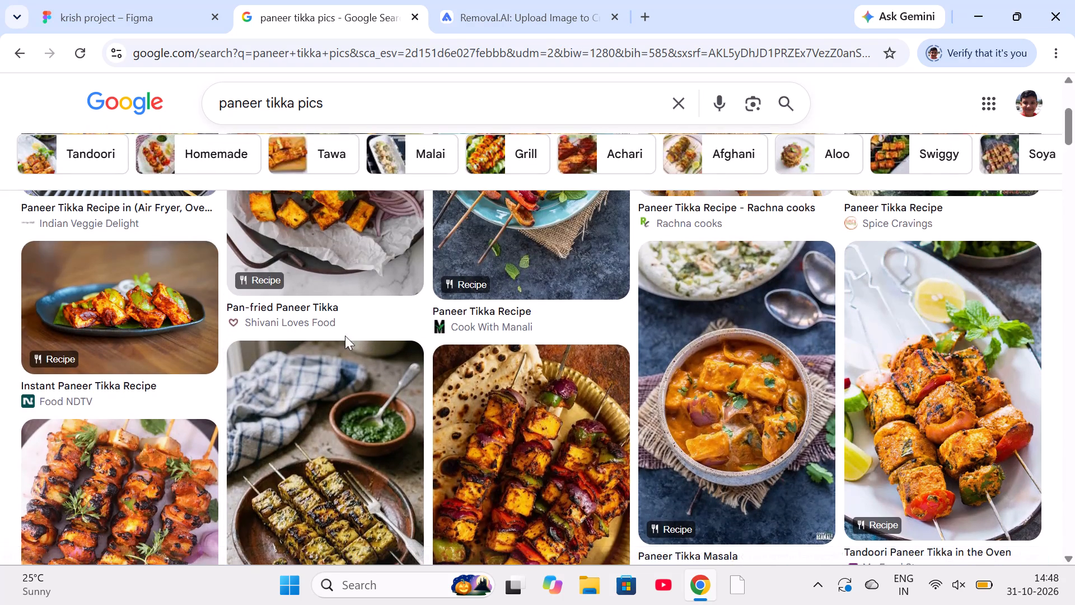
pyautogui.click(116, 334)
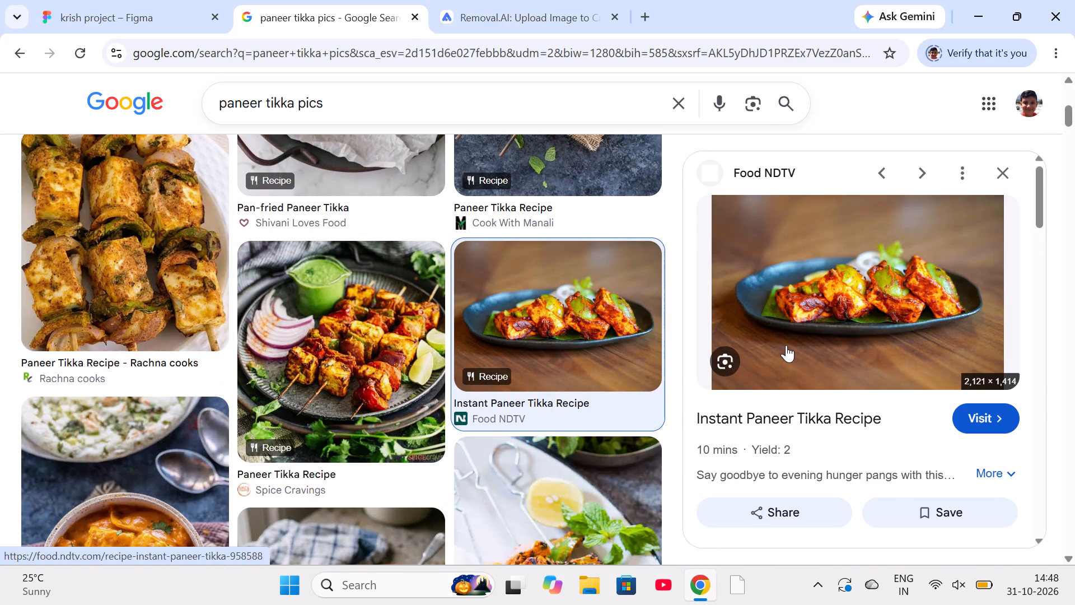
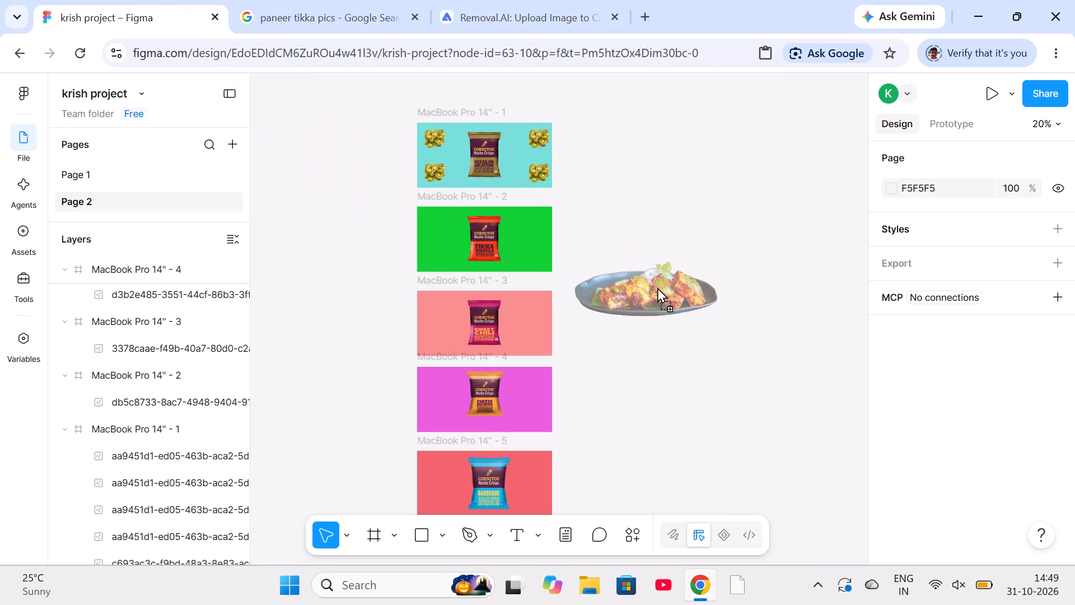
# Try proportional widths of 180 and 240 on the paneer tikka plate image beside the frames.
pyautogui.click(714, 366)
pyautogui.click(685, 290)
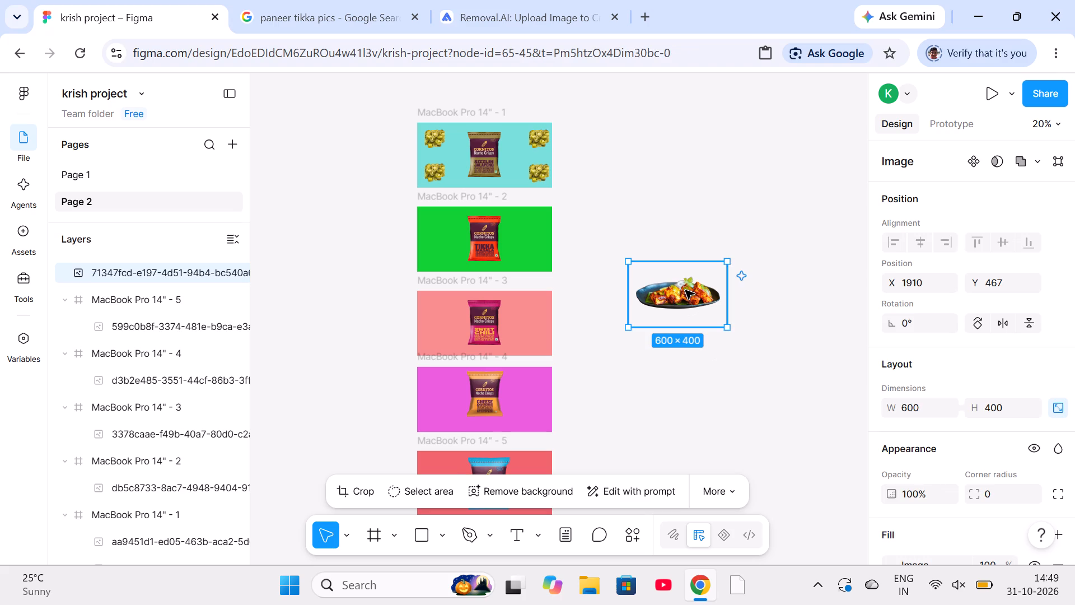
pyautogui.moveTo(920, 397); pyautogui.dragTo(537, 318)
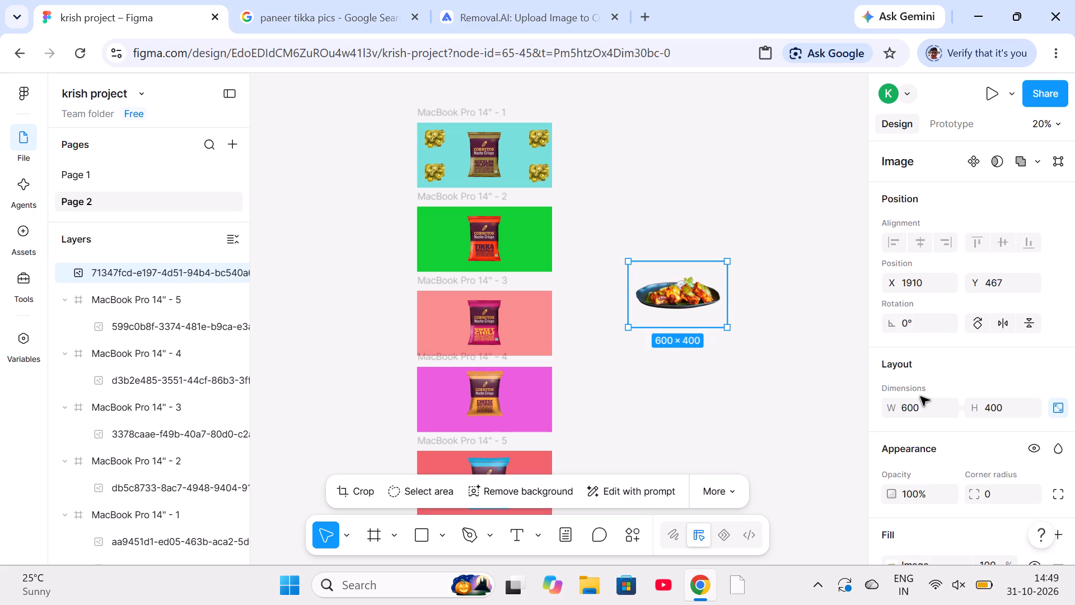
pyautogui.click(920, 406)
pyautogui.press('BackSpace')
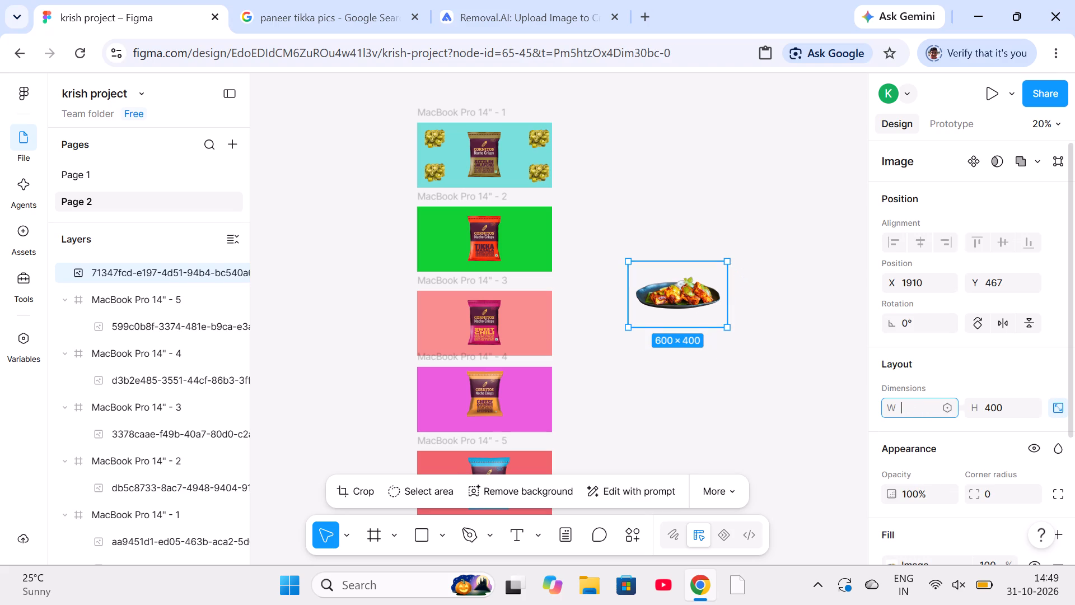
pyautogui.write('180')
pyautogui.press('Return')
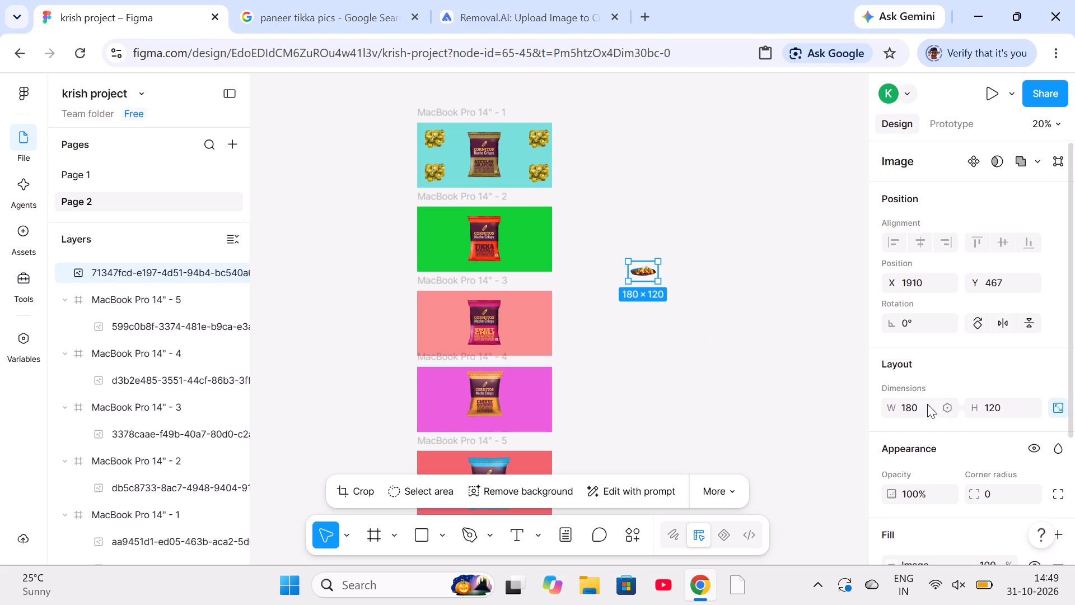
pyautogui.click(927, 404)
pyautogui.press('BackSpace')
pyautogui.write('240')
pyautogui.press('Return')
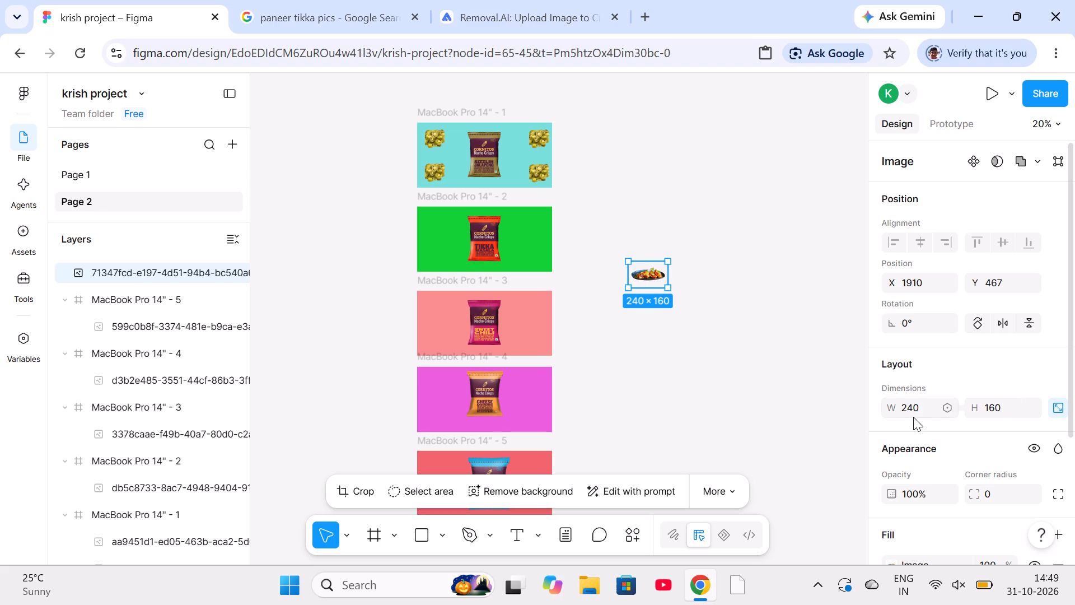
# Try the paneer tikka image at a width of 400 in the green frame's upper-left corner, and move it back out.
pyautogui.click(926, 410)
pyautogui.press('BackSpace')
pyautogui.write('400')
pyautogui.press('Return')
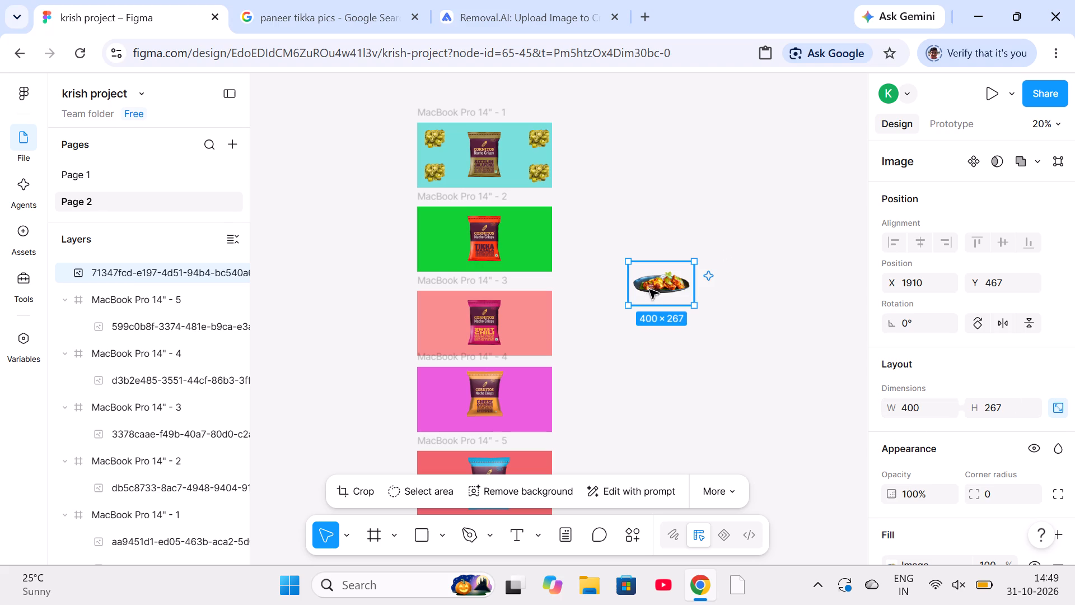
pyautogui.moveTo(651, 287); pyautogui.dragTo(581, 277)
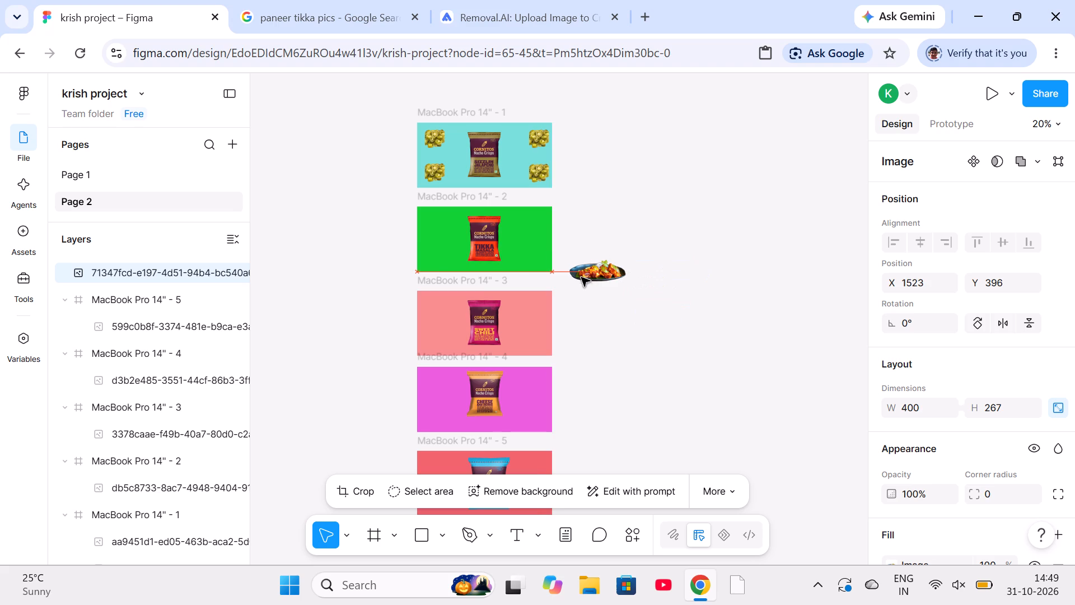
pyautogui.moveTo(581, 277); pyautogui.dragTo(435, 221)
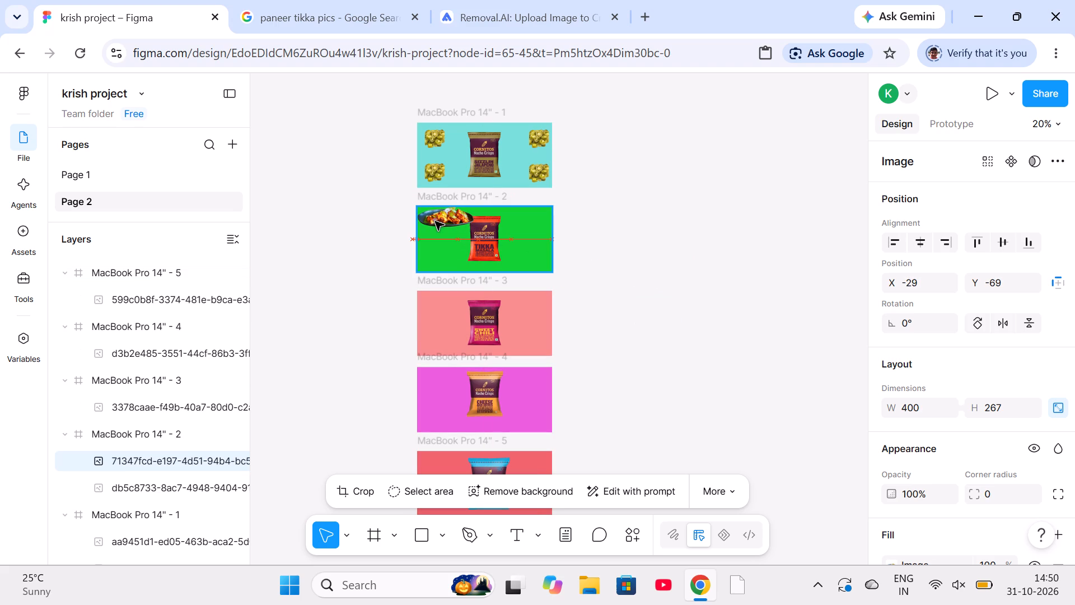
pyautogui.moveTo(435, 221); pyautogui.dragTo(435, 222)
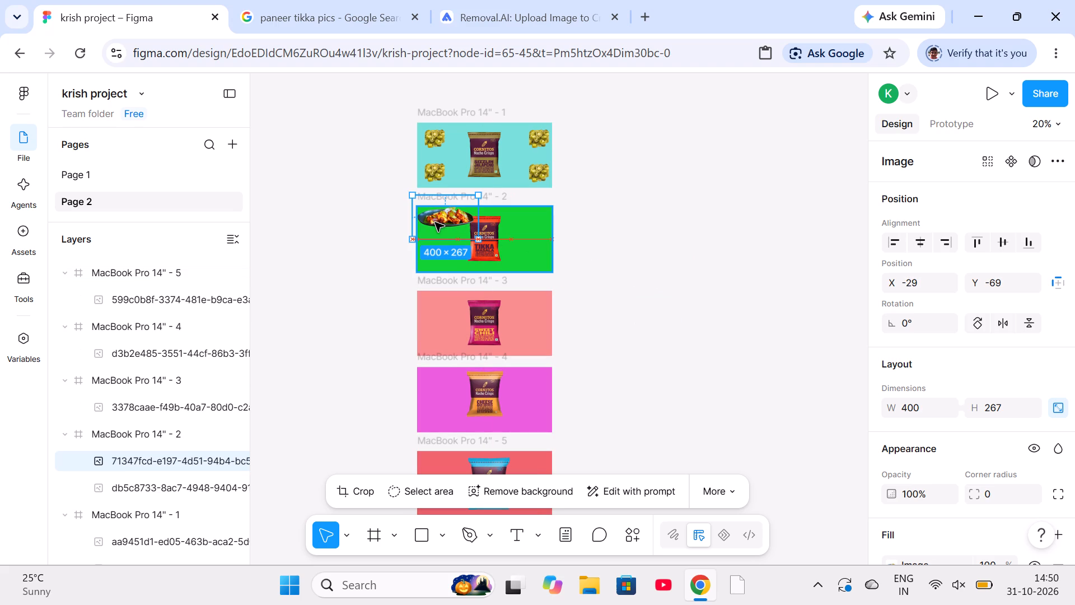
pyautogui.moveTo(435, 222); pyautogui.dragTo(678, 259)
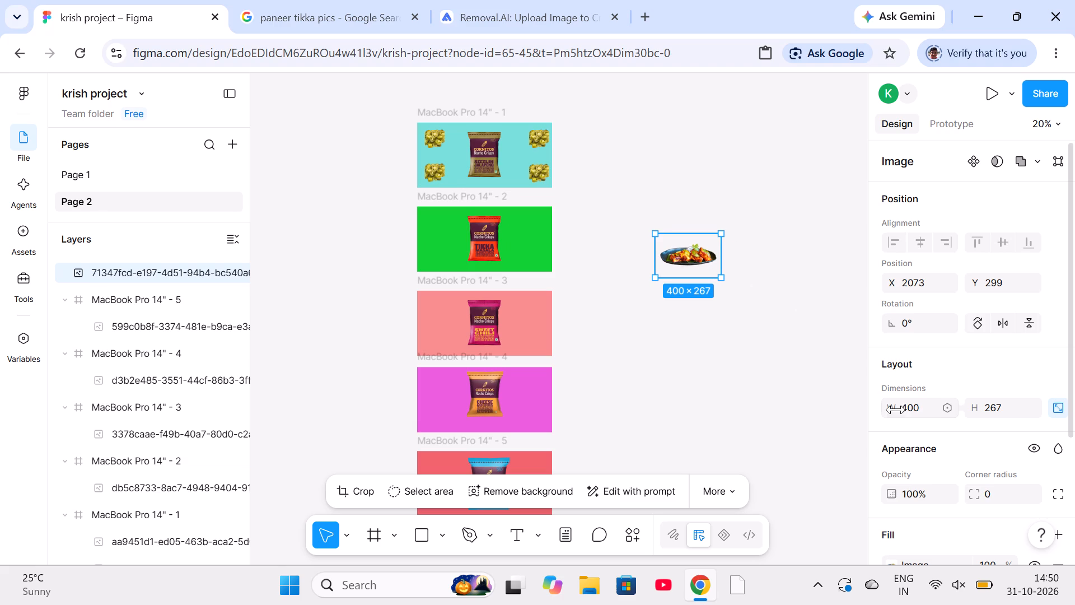
# Set the paneer tikka image's width to 360 and place it in the upper-left corner of frame MacBook Pro 14" - 2.
pyautogui.click(920, 403)
pyautogui.press('BackSpace')
pyautogui.write('36')
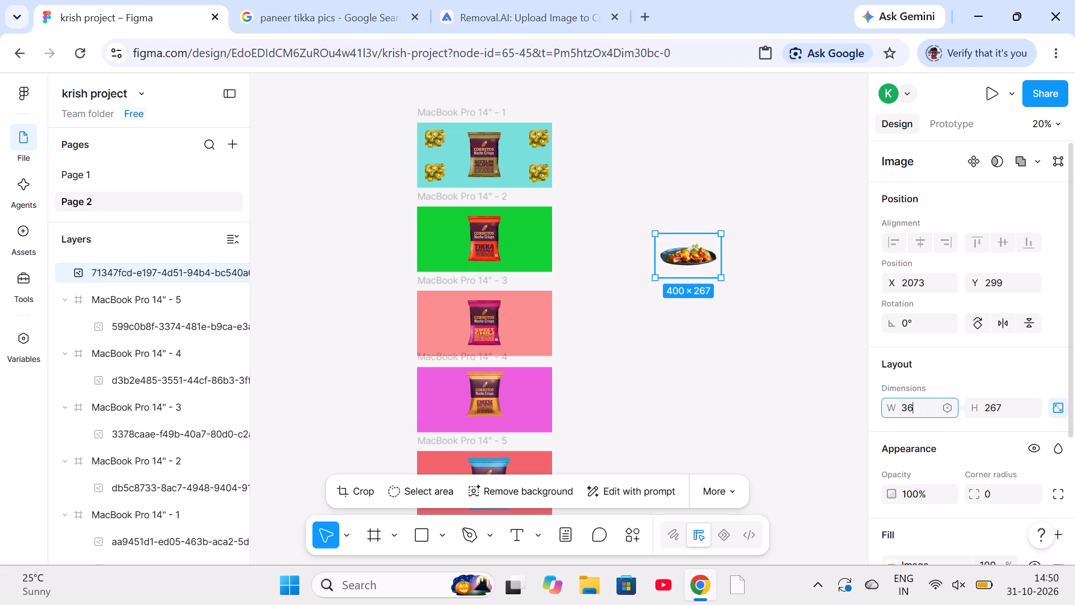
pyautogui.press('0')
pyautogui.press('Return')
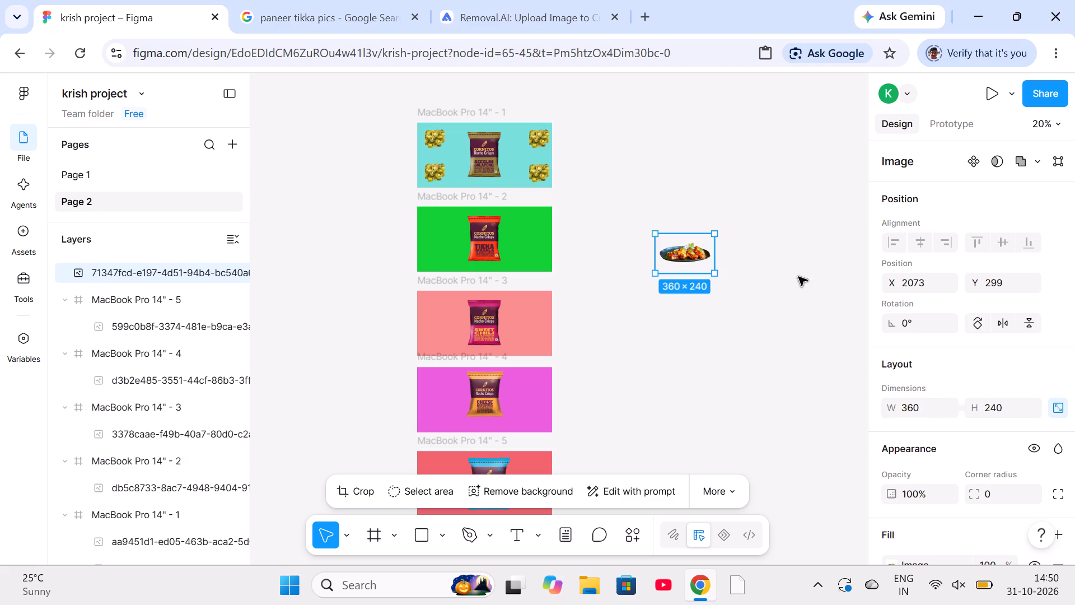
pyautogui.moveTo(683, 250); pyautogui.dragTo(440, 218)
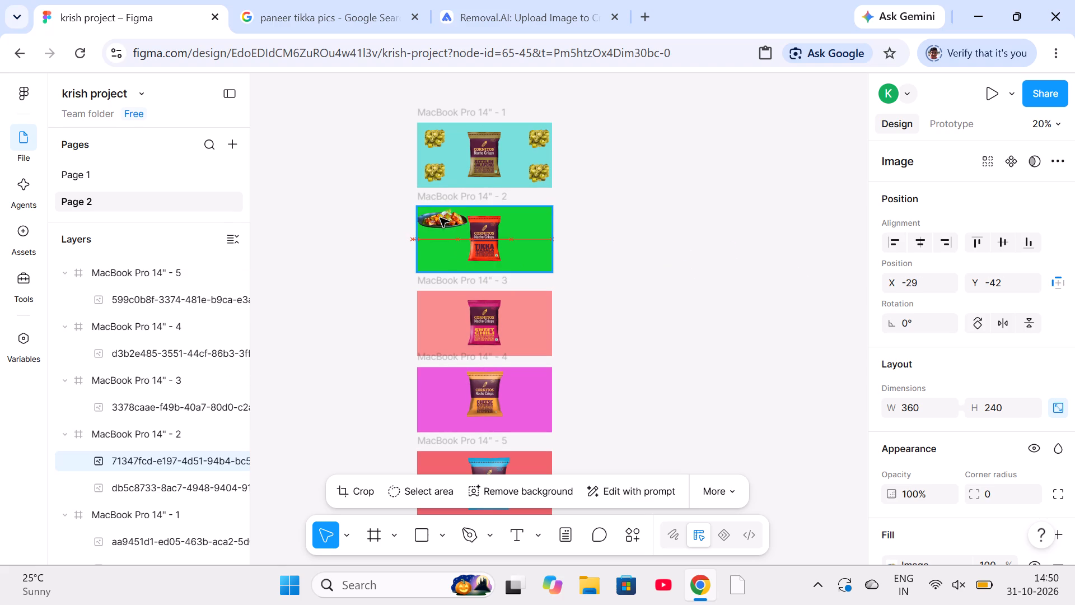
pyautogui.moveTo(440, 218); pyautogui.dragTo(440, 218)
pyautogui.rightClick(440, 218)
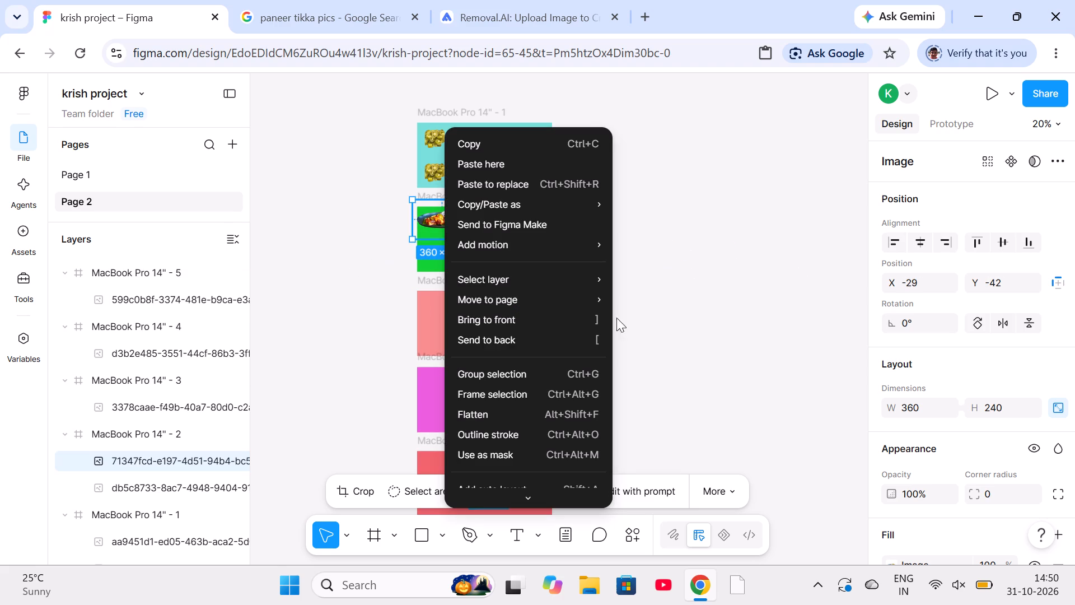
# Set the paneer tikka image's width to 320 and align it to the green frame's top-left corner at X 0, Y 0.
pyautogui.click(928, 401)
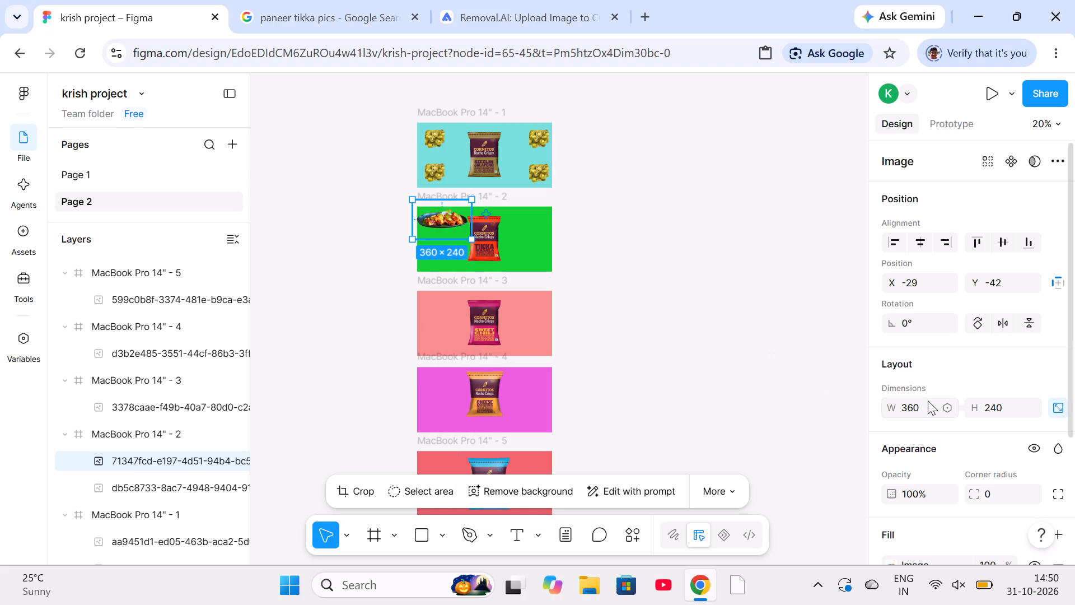
pyautogui.click(928, 401)
pyautogui.press('BackSpace')
pyautogui.press('3')
pyautogui.press('2')
pyautogui.press('0')
pyautogui.press('Return')
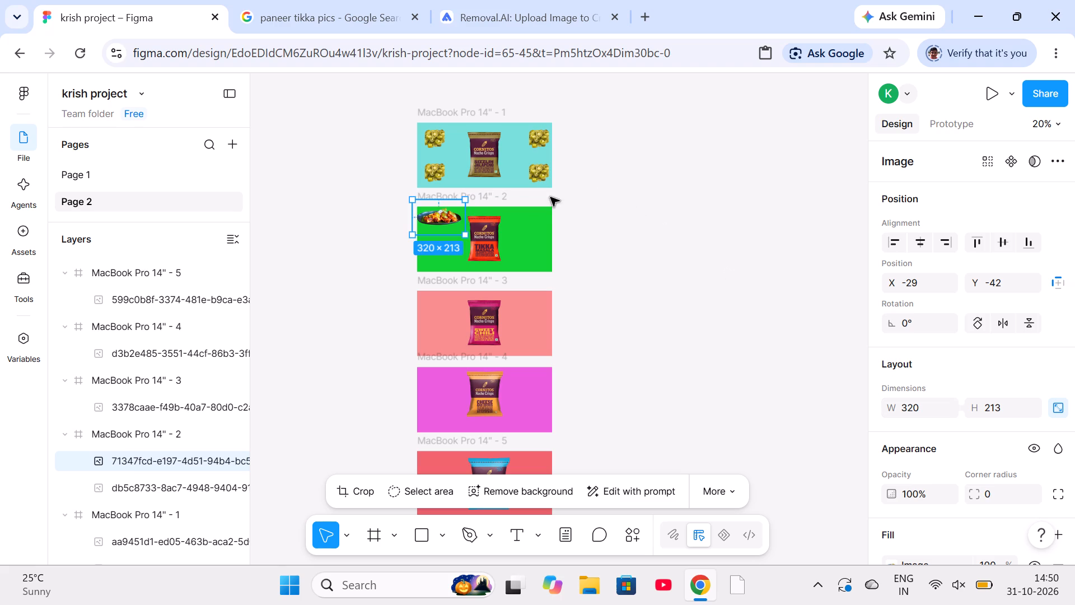
pyautogui.moveTo(437, 221); pyautogui.dragTo(441, 229)
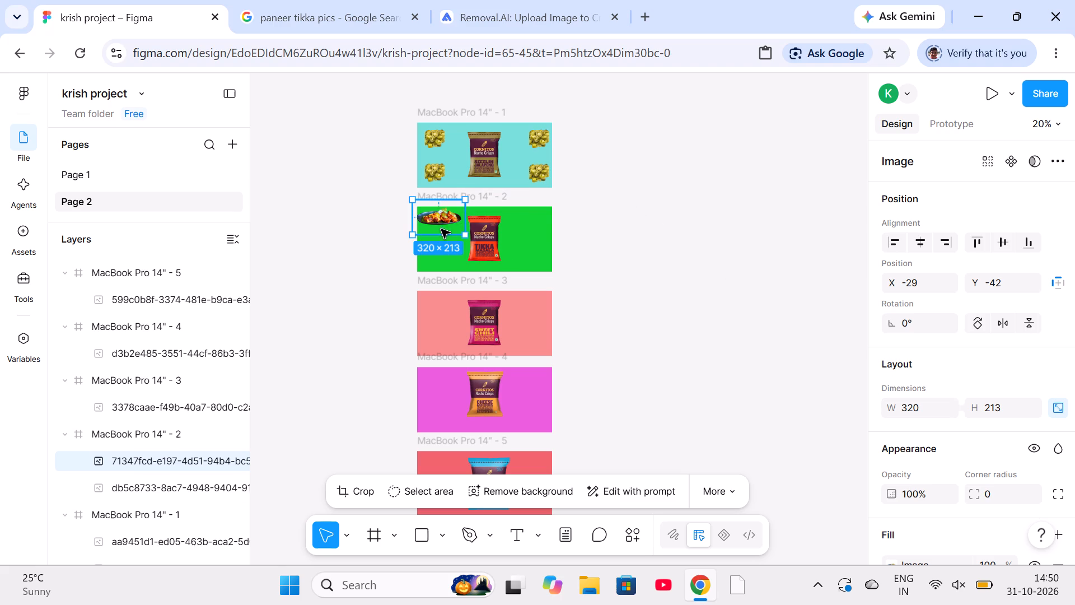
pyautogui.moveTo(441, 229); pyautogui.dragTo(439, 228)
# Copy the paneer tikka image and paste a duplicate into the green frame's lower-left corner, directly below the original.
pyautogui.rightClick(439, 228)
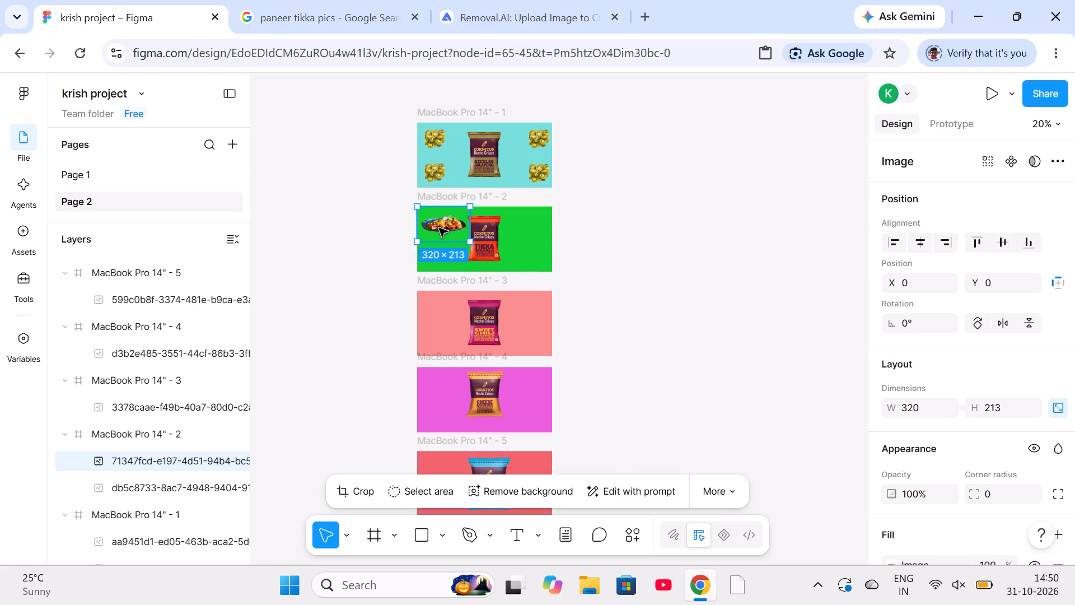
pyautogui.click(490, 149)
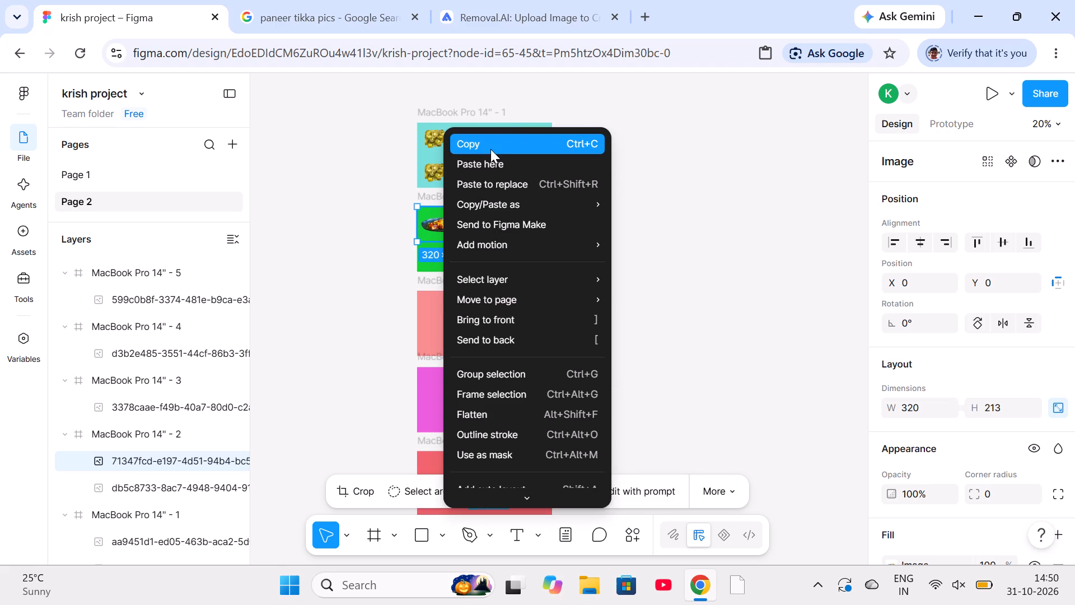
pyautogui.click(435, 269)
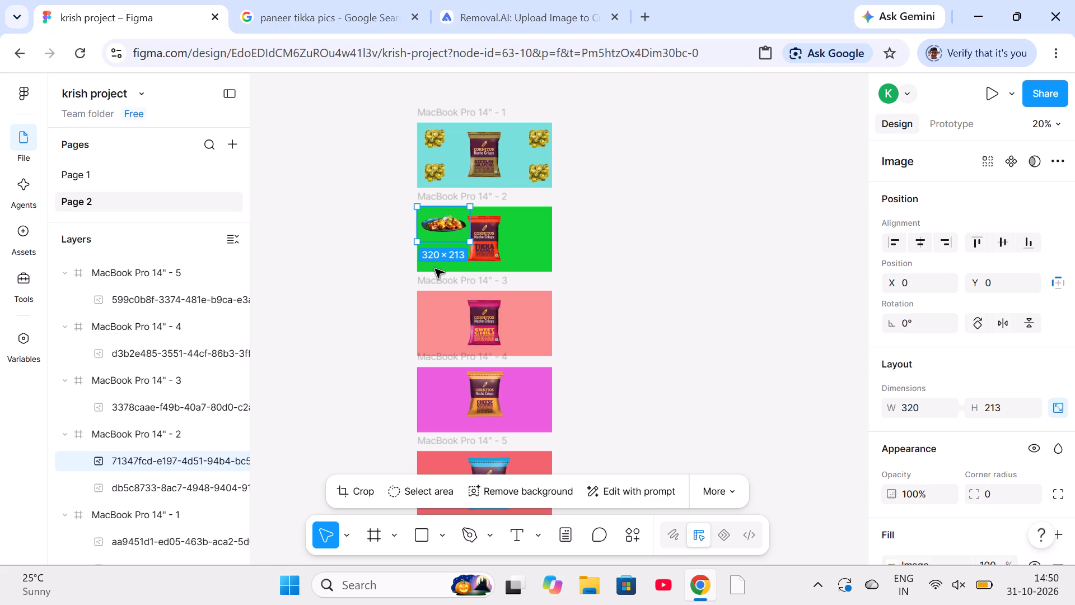
pyautogui.rightClick(431, 260)
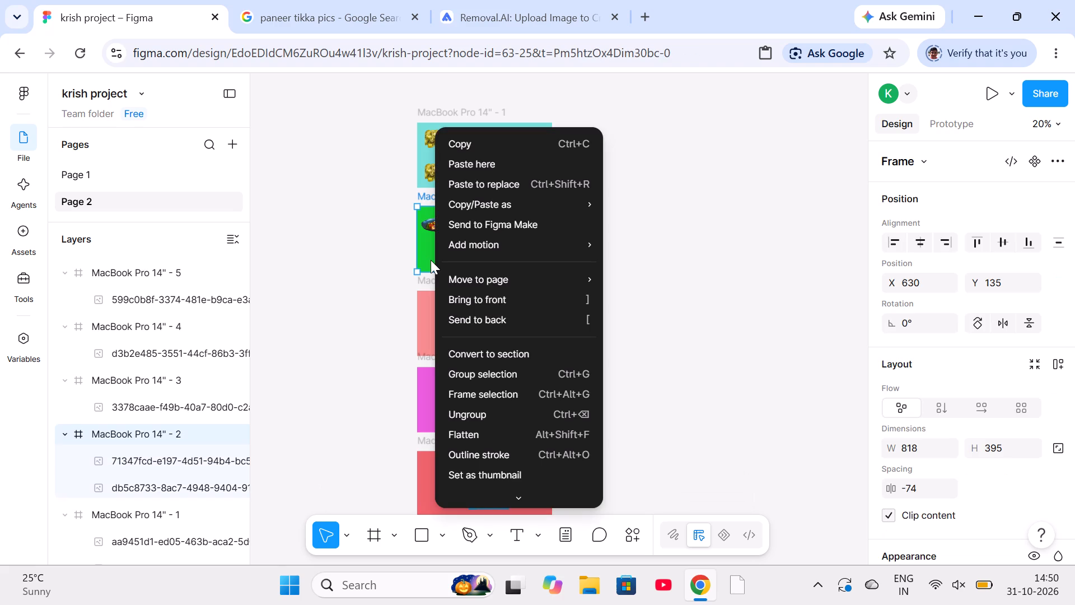
pyautogui.click(479, 166)
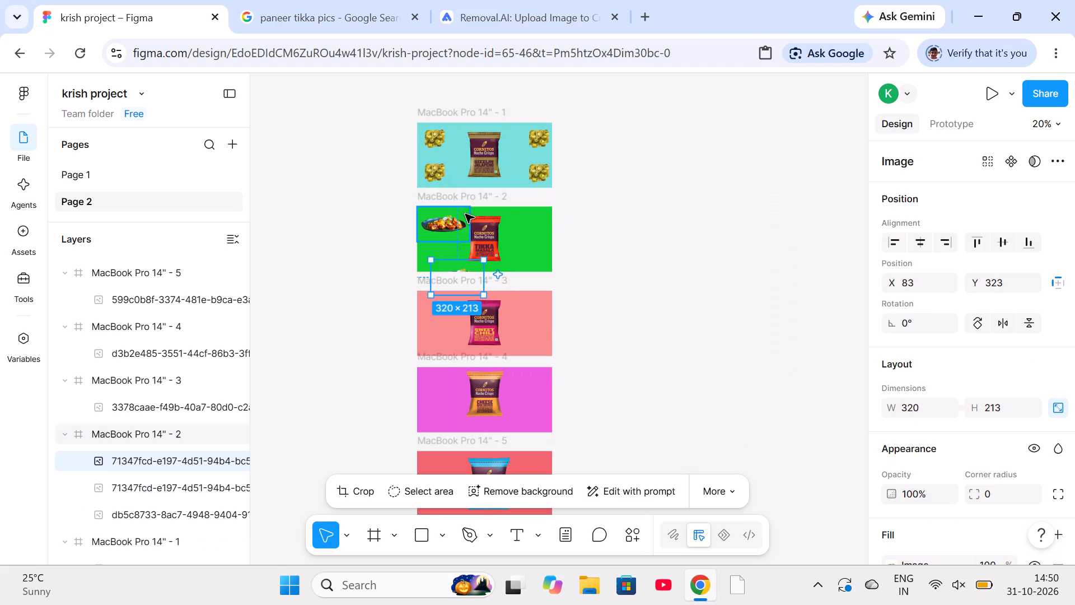
pyautogui.moveTo(459, 270); pyautogui.dragTo(449, 254)
pyautogui.click(376, 255)
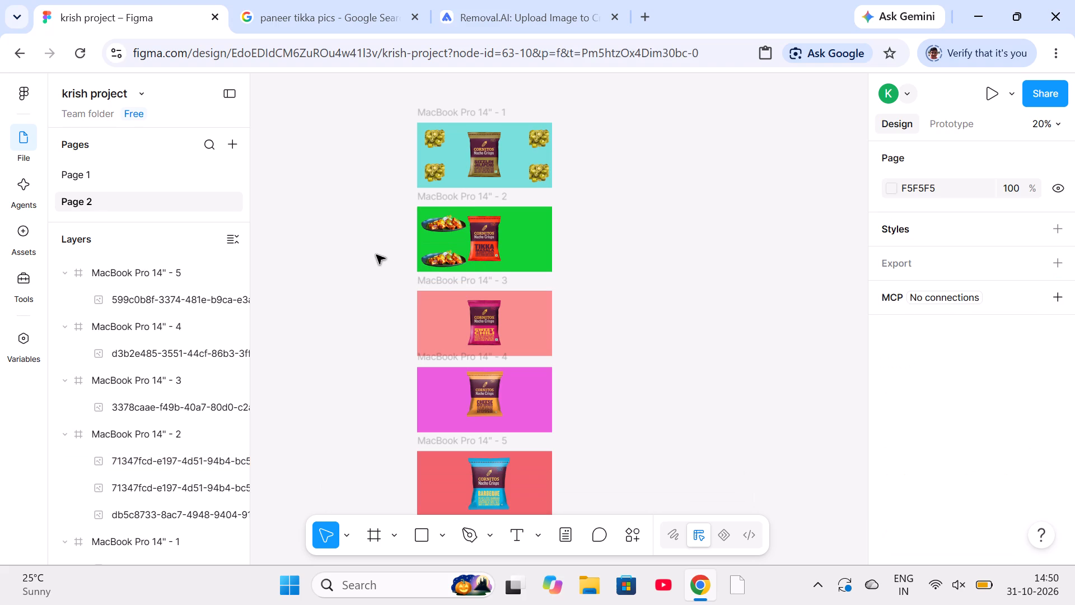
# Paste another paneer tikka image into the green frame's upper-right corner, at about X 571, Y -15.
pyautogui.rightClick(525, 214)
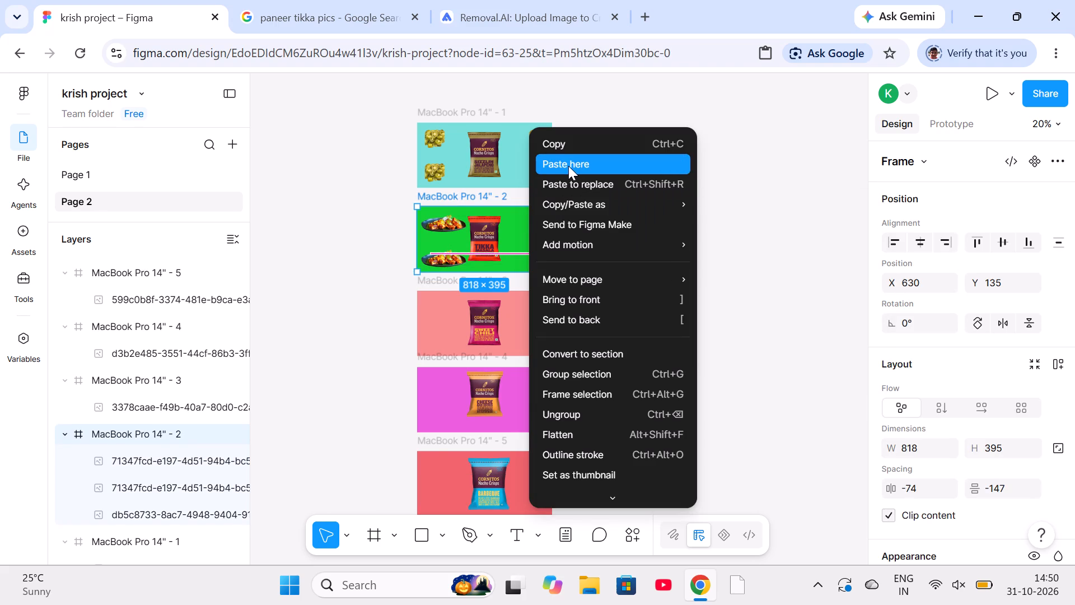
pyautogui.click(568, 166)
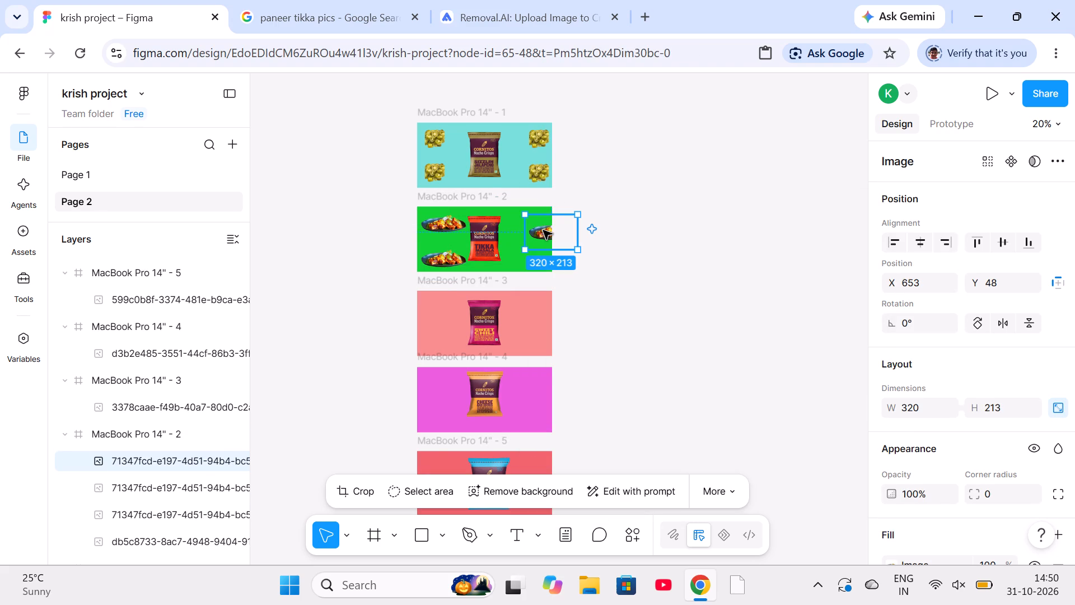
pyautogui.moveTo(543, 230); pyautogui.dragTo(530, 221)
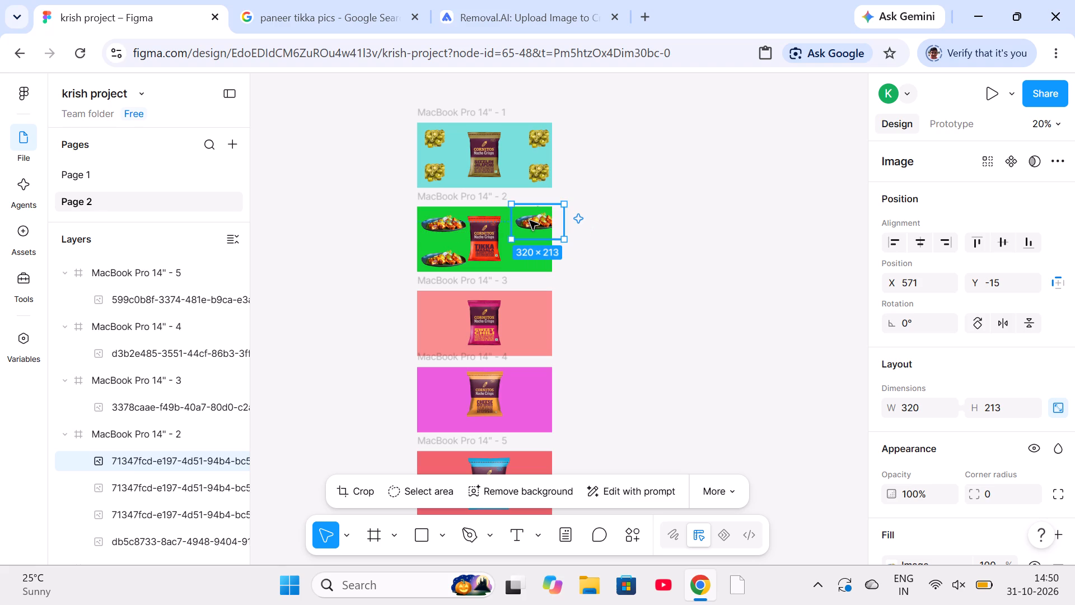
# Paste another paneer tikka image into the green frame's lower-right corner, below the upper one, at about X 571, Y 198.
pyautogui.click(527, 263)
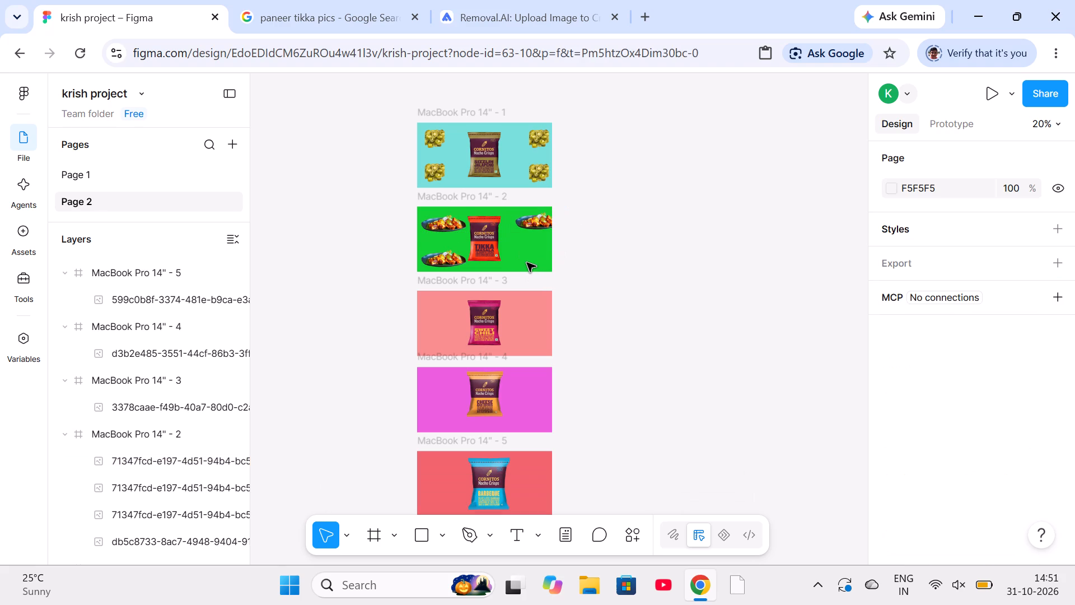
pyautogui.rightClick(527, 263)
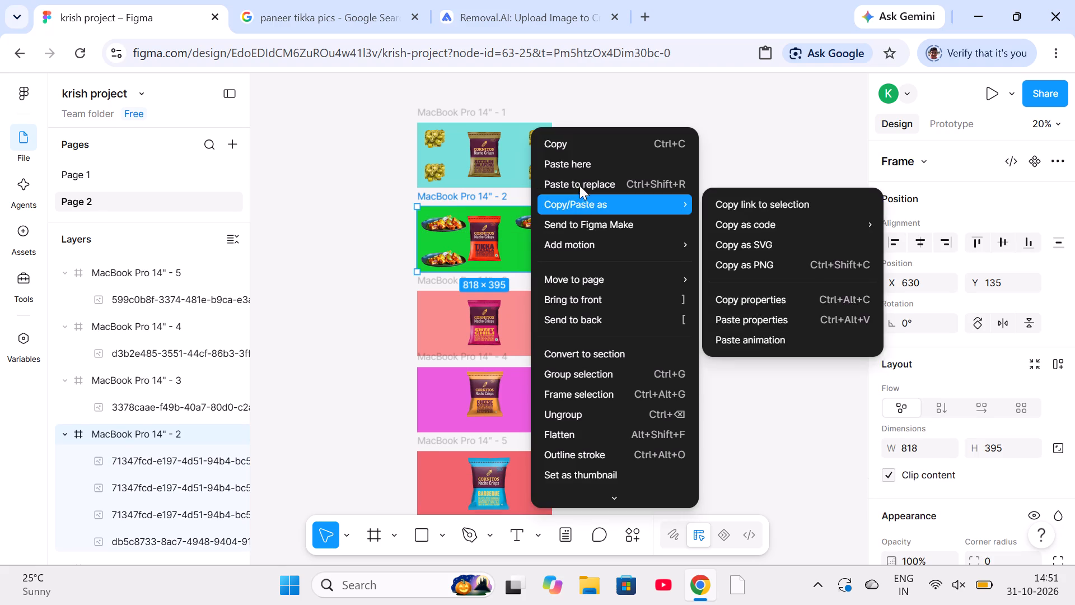
pyautogui.click(575, 166)
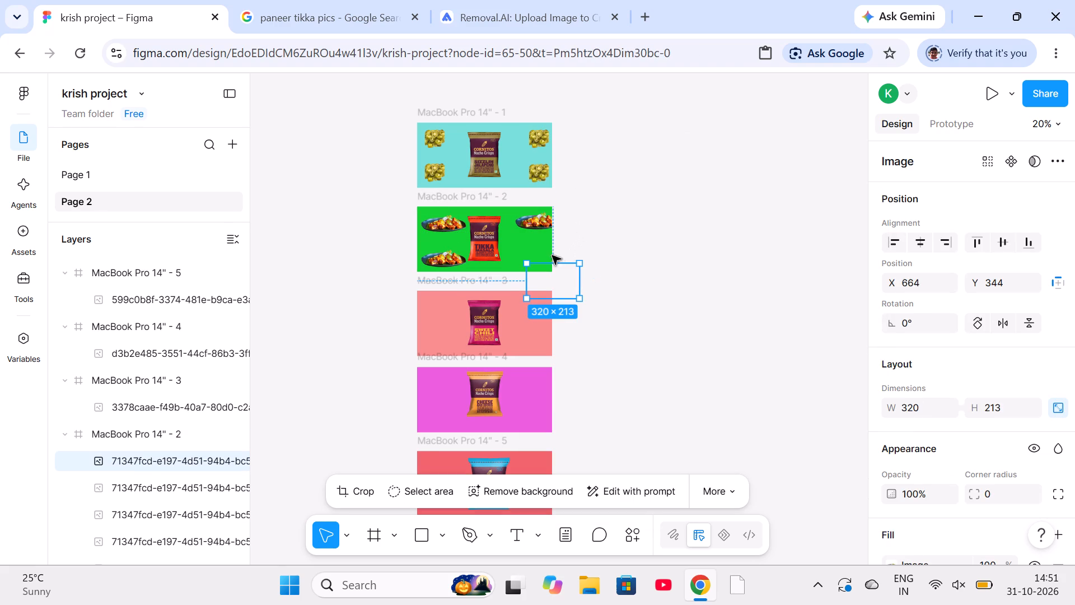
pyautogui.moveTo(540, 269); pyautogui.dragTo(527, 241)
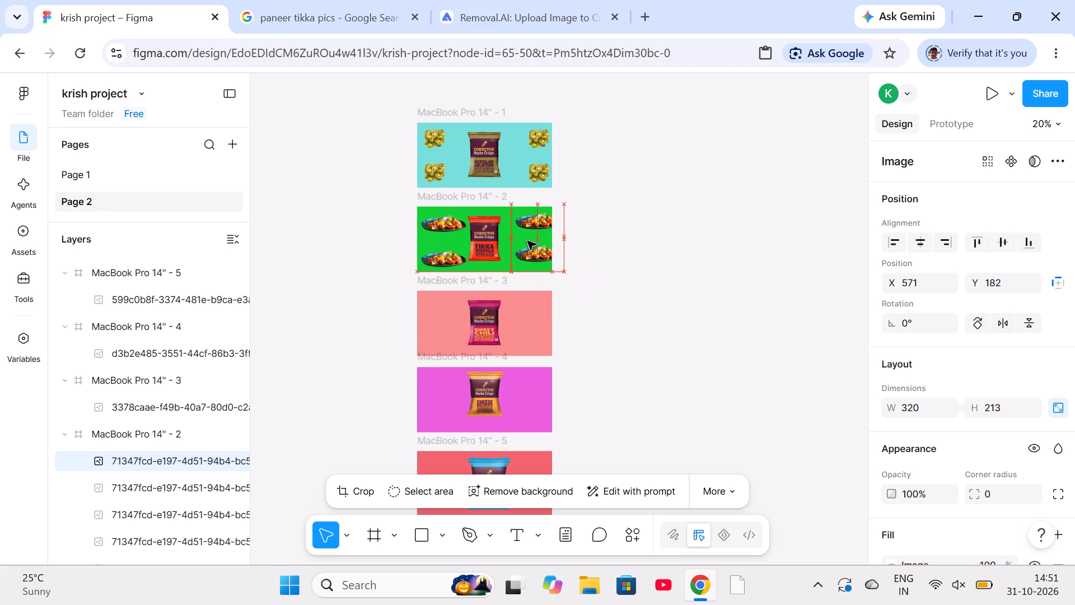
pyautogui.moveTo(527, 241); pyautogui.dragTo(521, 244)
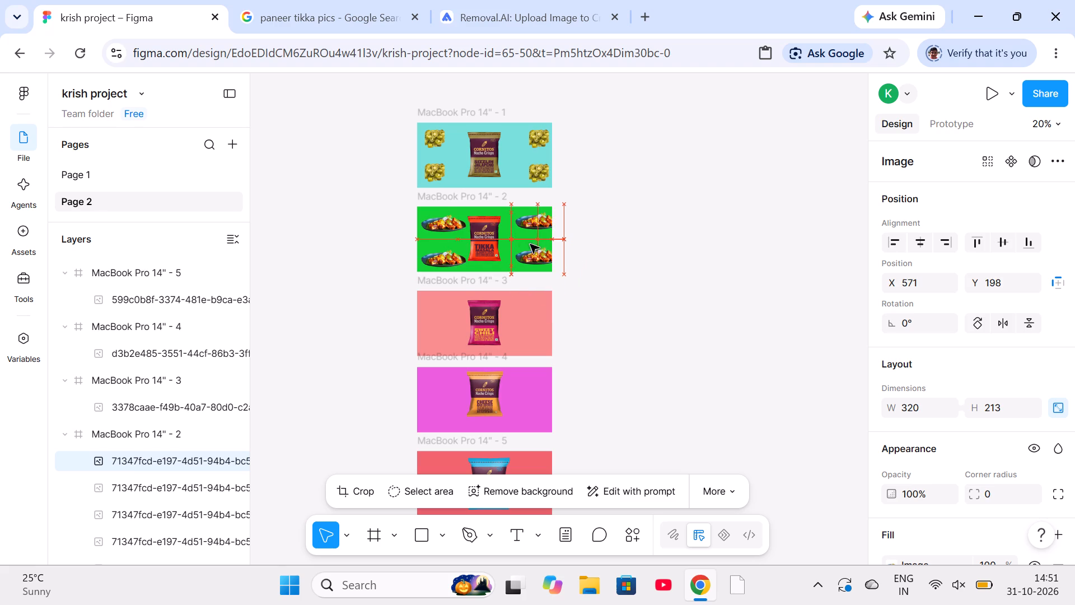
pyautogui.click(597, 246)
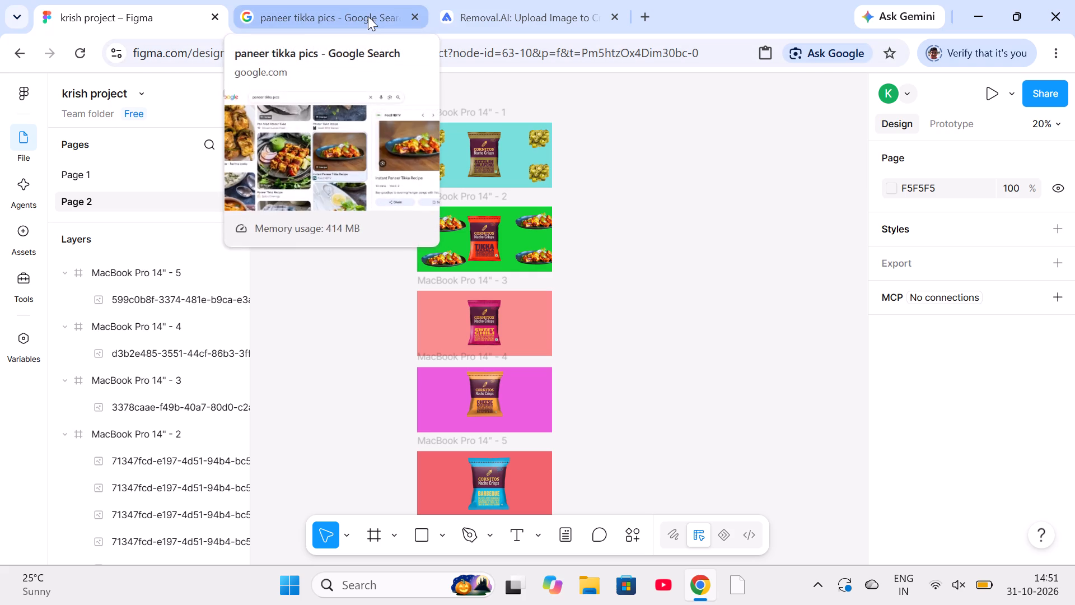
# Switch to Page 1 of the project to view its donut frames.
pyautogui.click(116, 172)
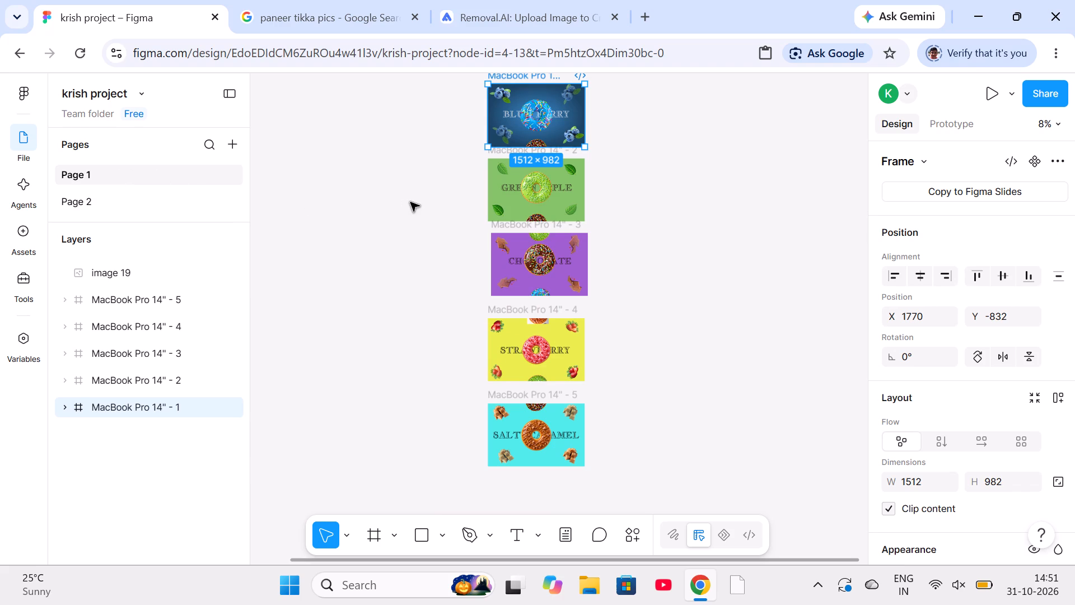
# Close the browser window with the Figma project.
pyautogui.click(1063, 3)
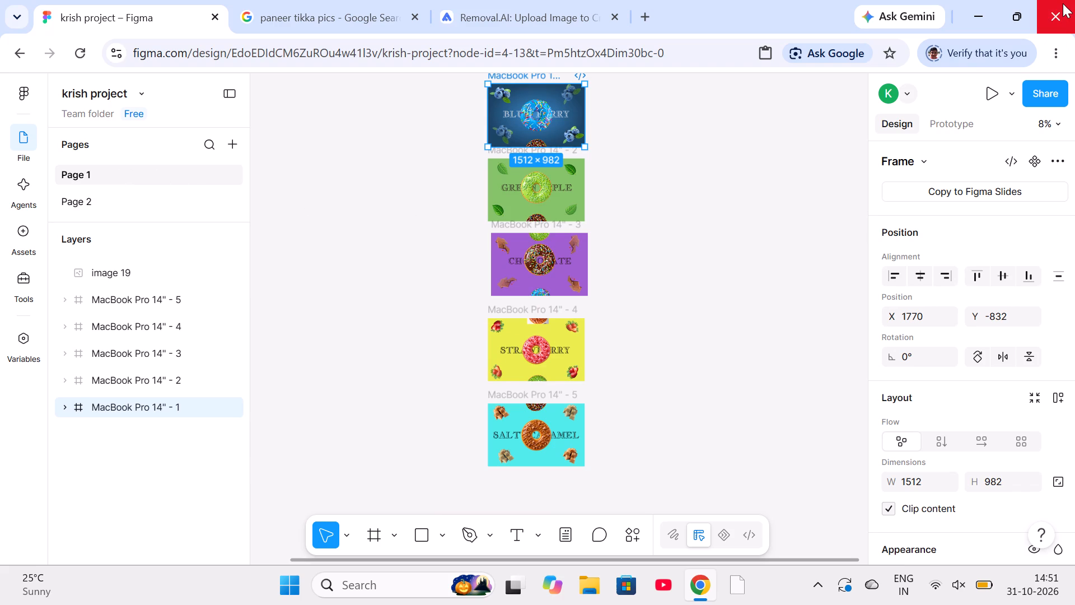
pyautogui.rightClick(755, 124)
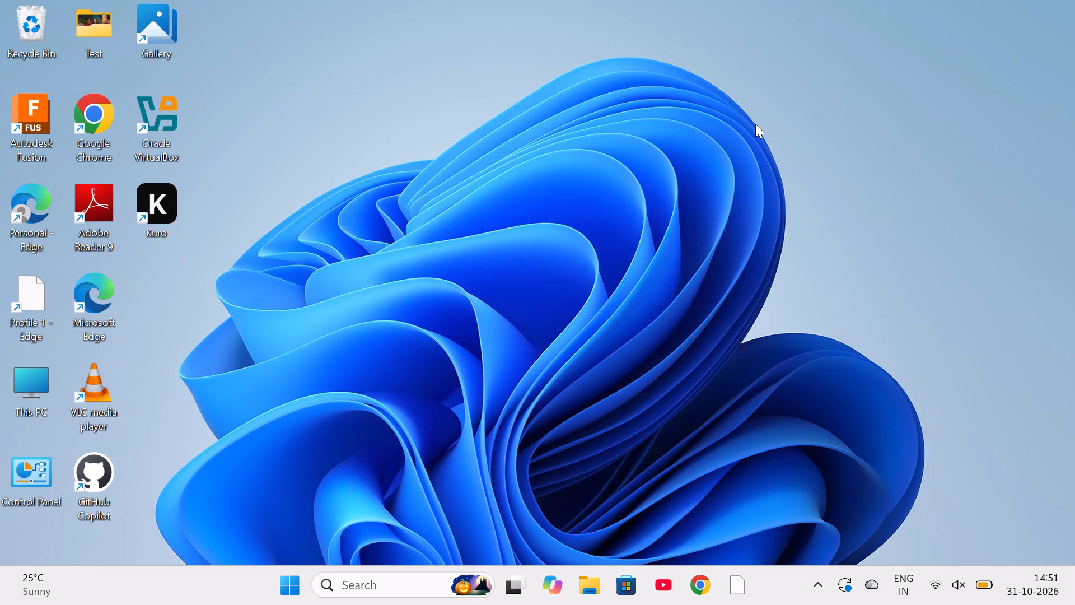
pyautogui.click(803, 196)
# Shut down the computer.
pyautogui.click(290, 587)
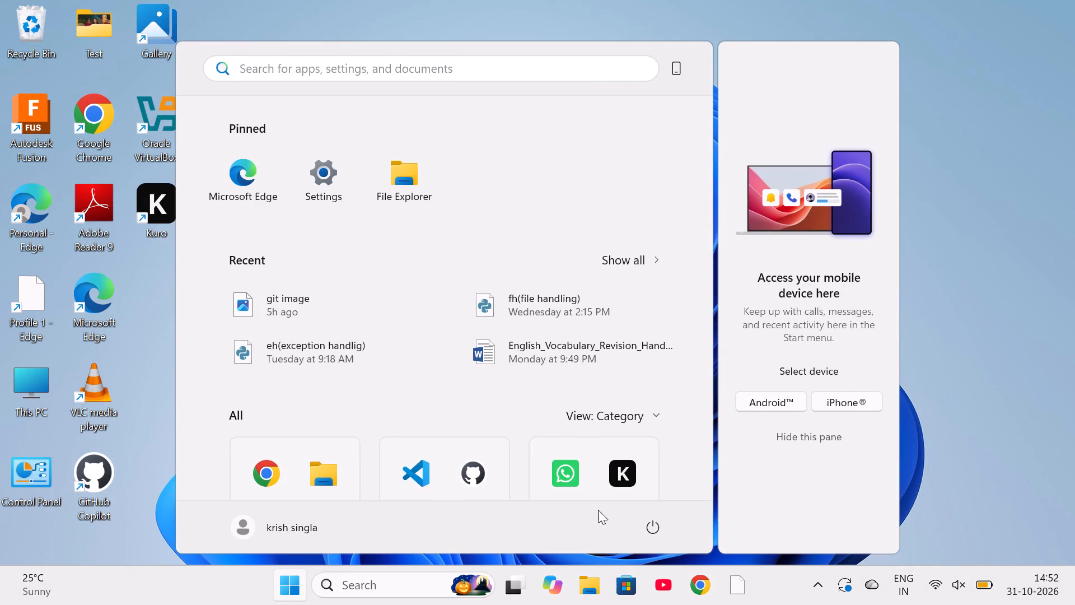
pyautogui.click(652, 534)
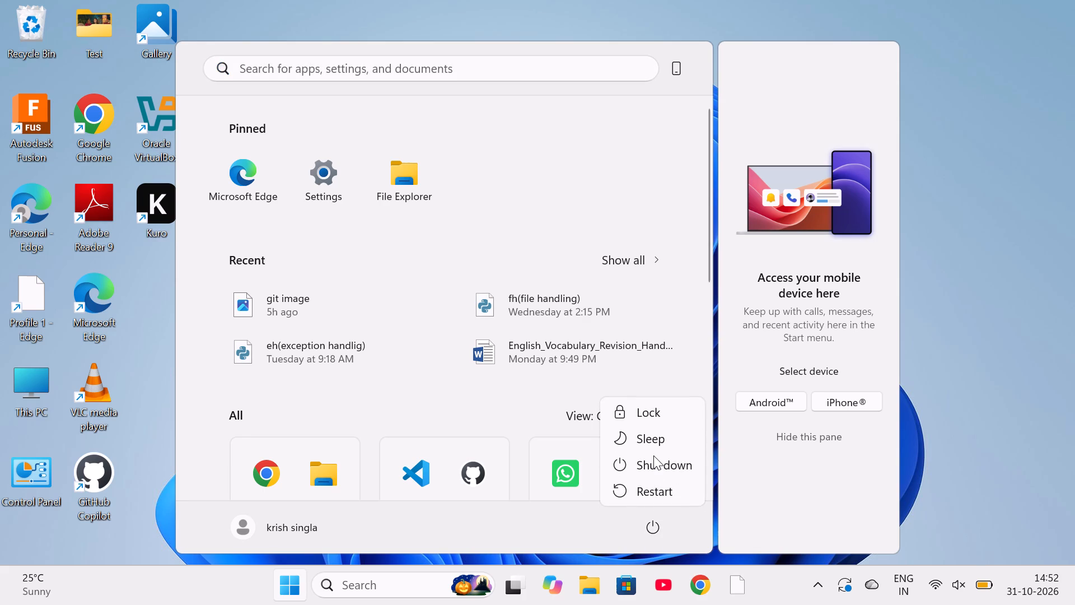
pyautogui.click(653, 455)
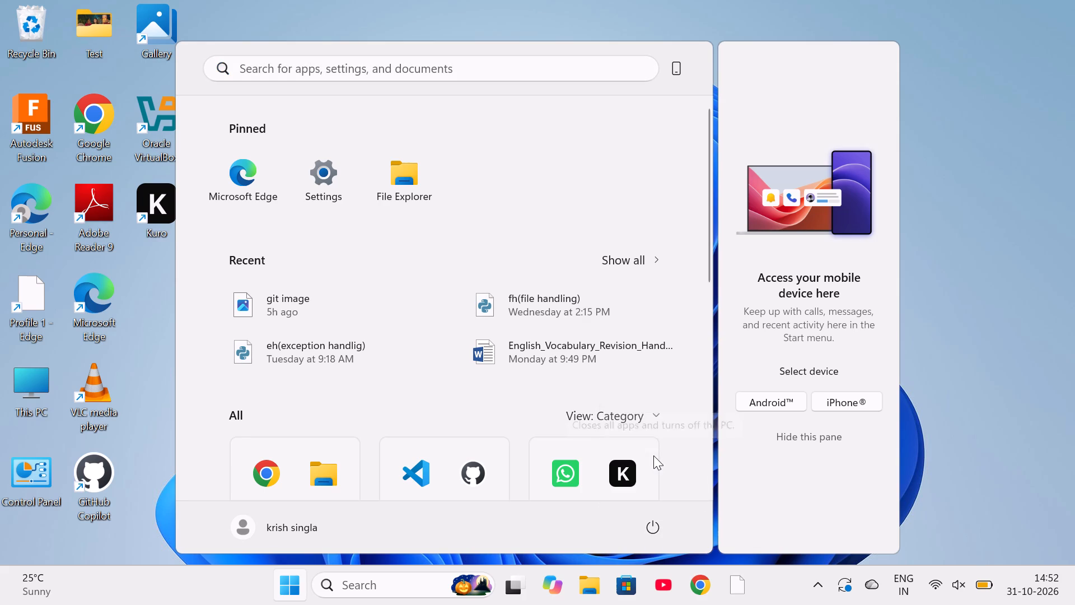